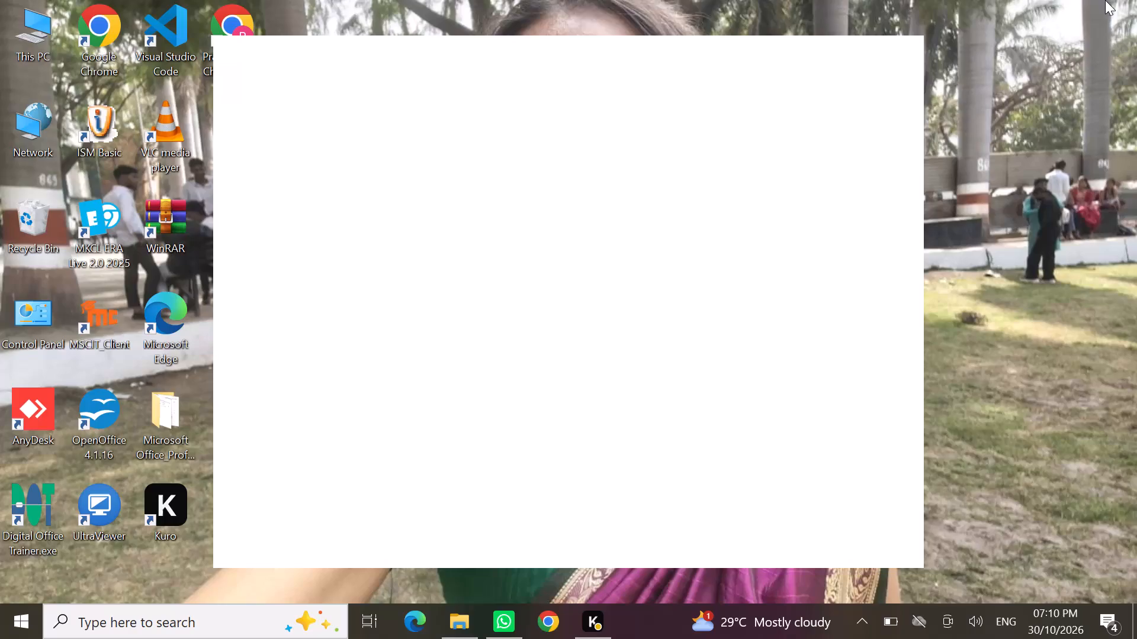
# Open yash fp.docx from the Downloads folder and enable editing.
pyautogui.click(451, 624)
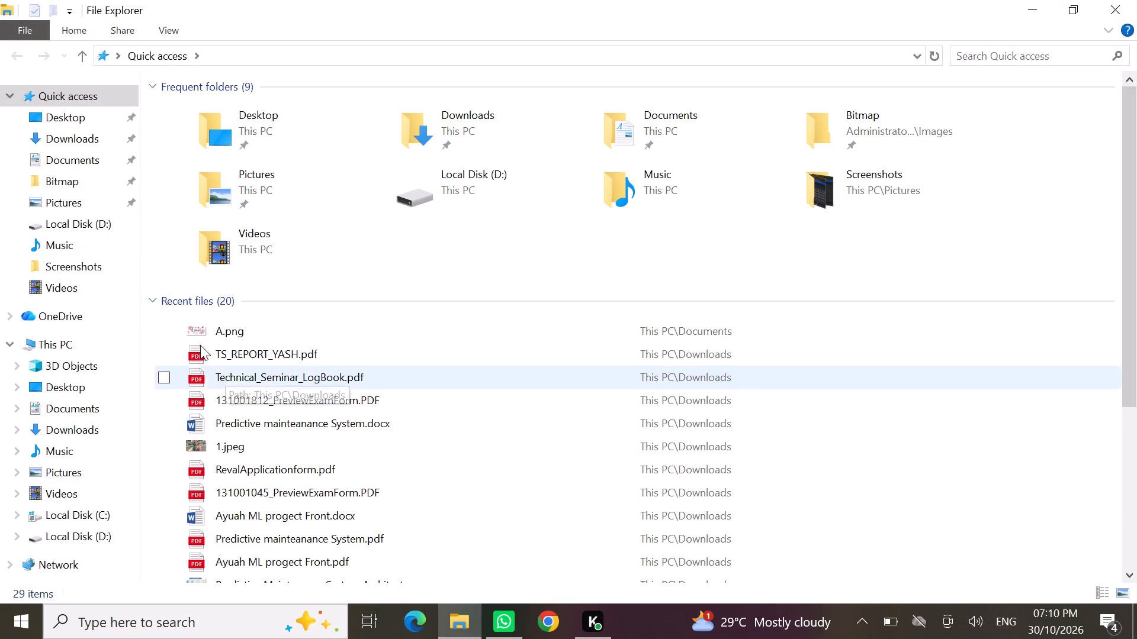
pyautogui.click(78, 142)
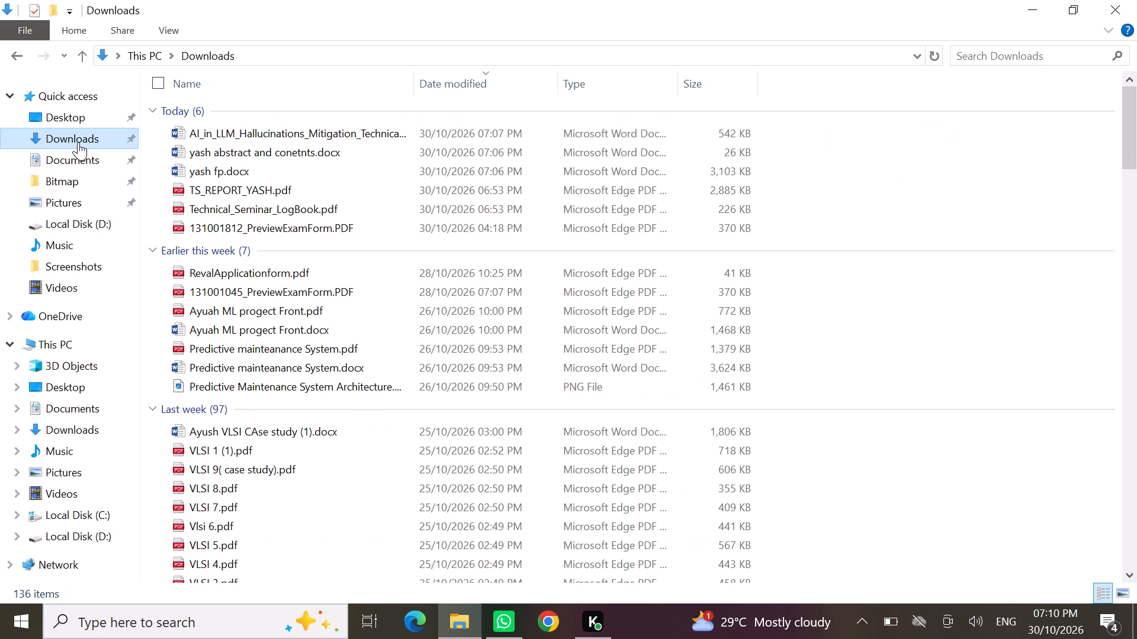
pyautogui.doubleClick(278, 170)
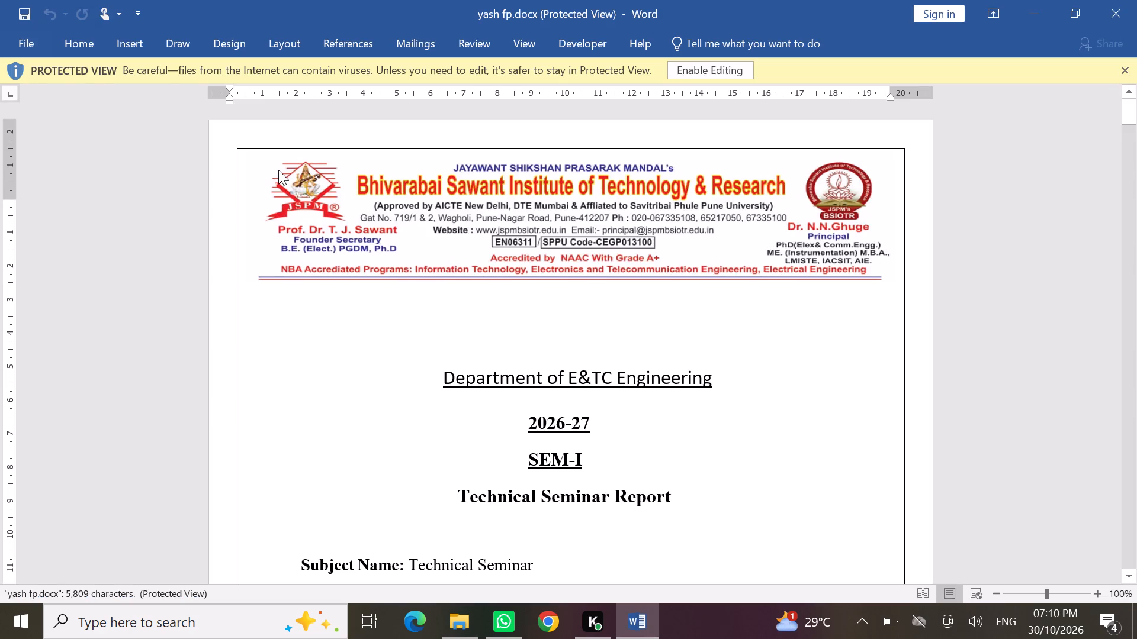
pyautogui.click(707, 60)
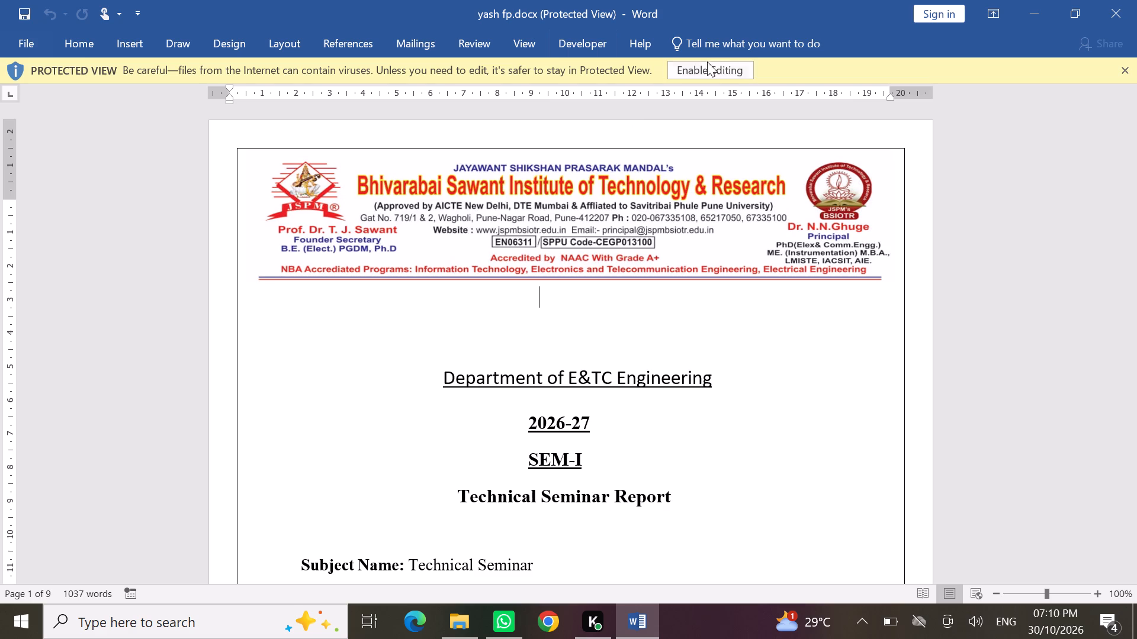
pyautogui.click(711, 73)
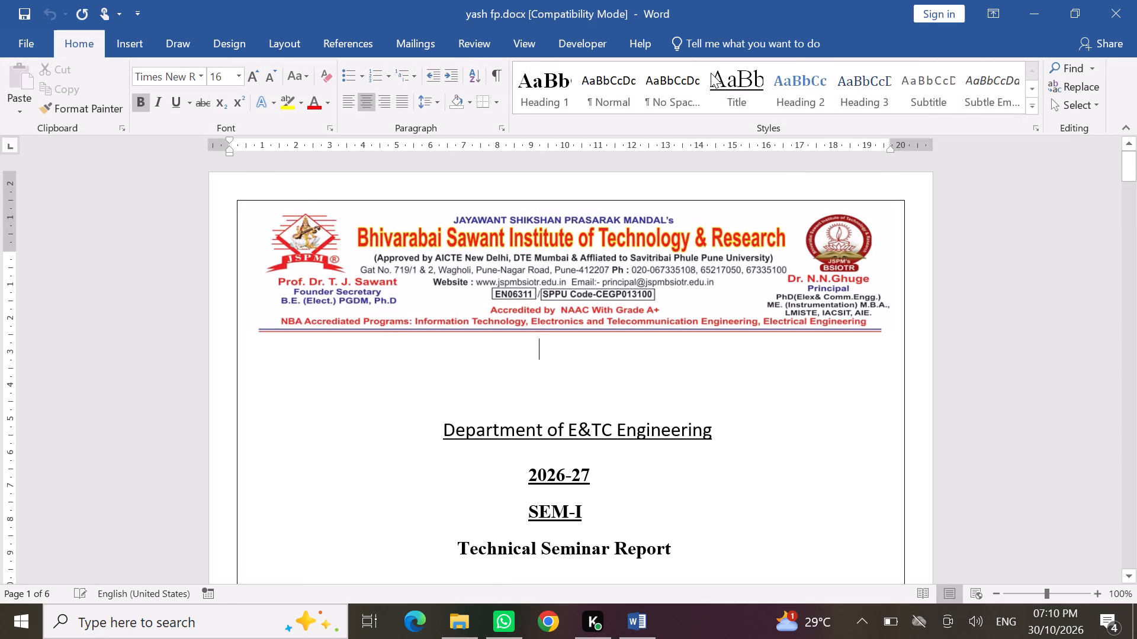
# Replace the text after Title on the cover page with "STRATEGIC IMPLEMEMTATION OF GEN AI IN ORGALISATIONAL SETTINGS".
pyautogui.scroll(-1, 664, 445)
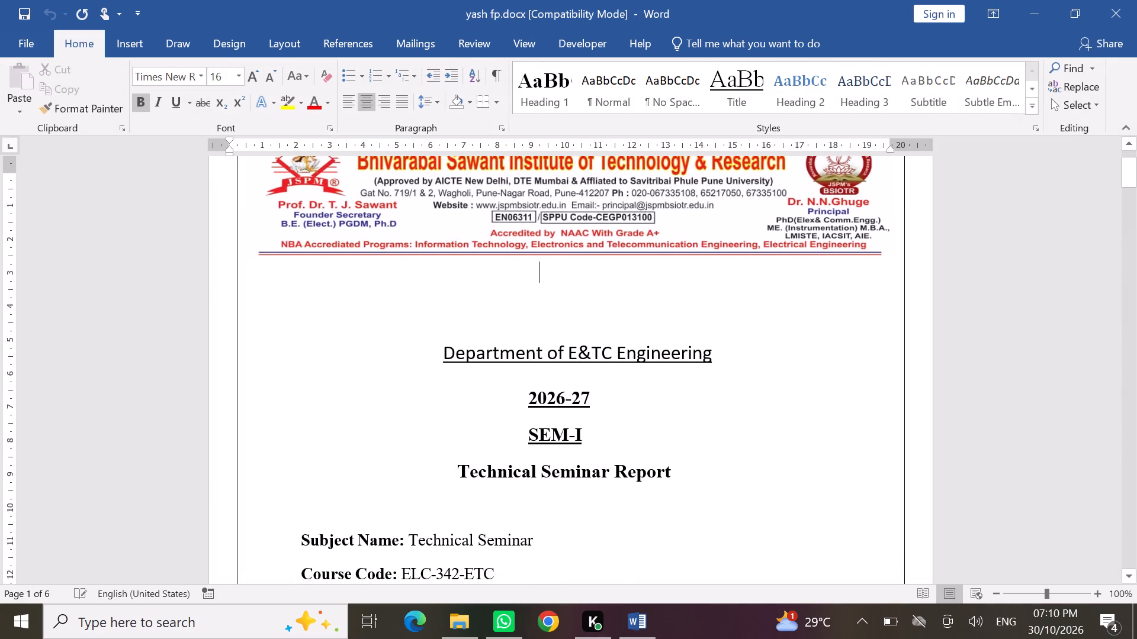
pyautogui.scroll(-3, 664, 445)
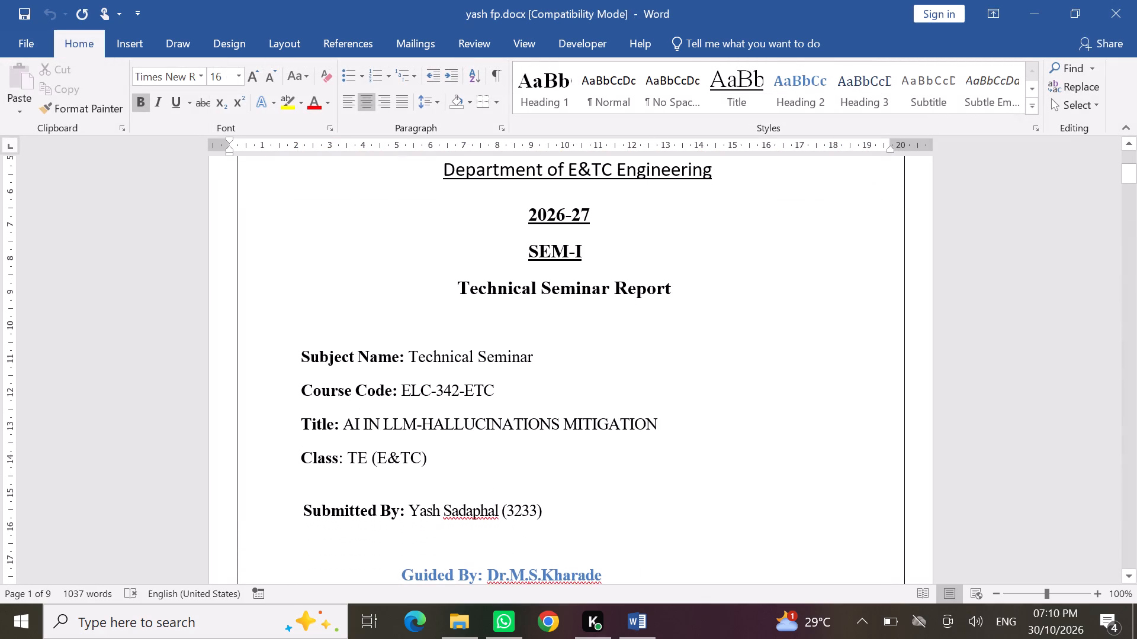
pyautogui.scroll(-1, 664, 445)
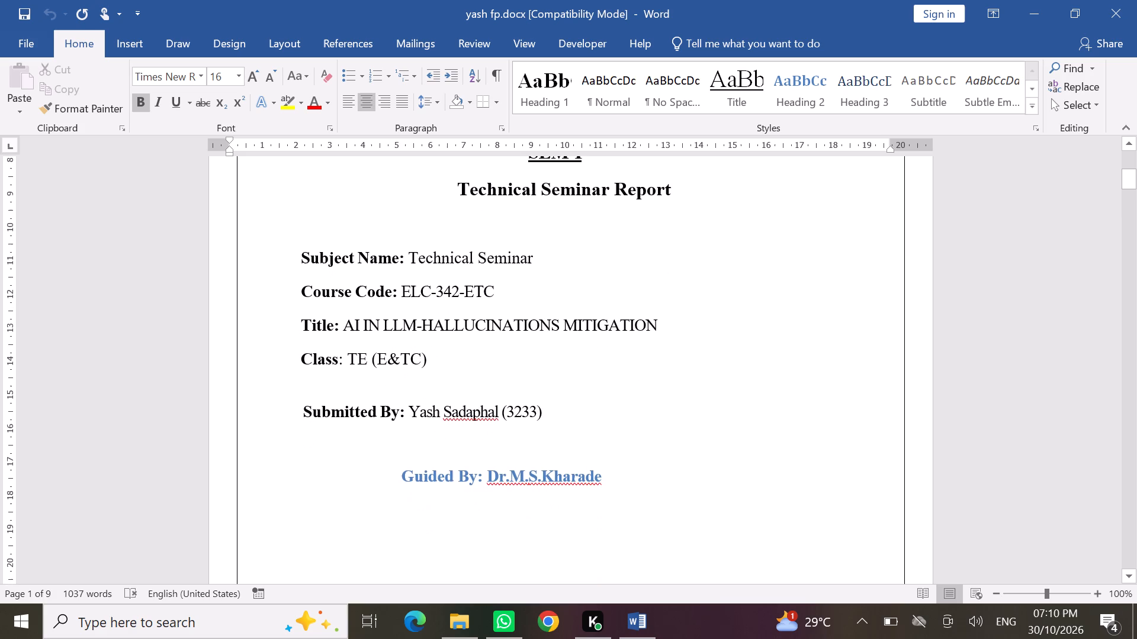
pyautogui.scroll(-2, 664, 445)
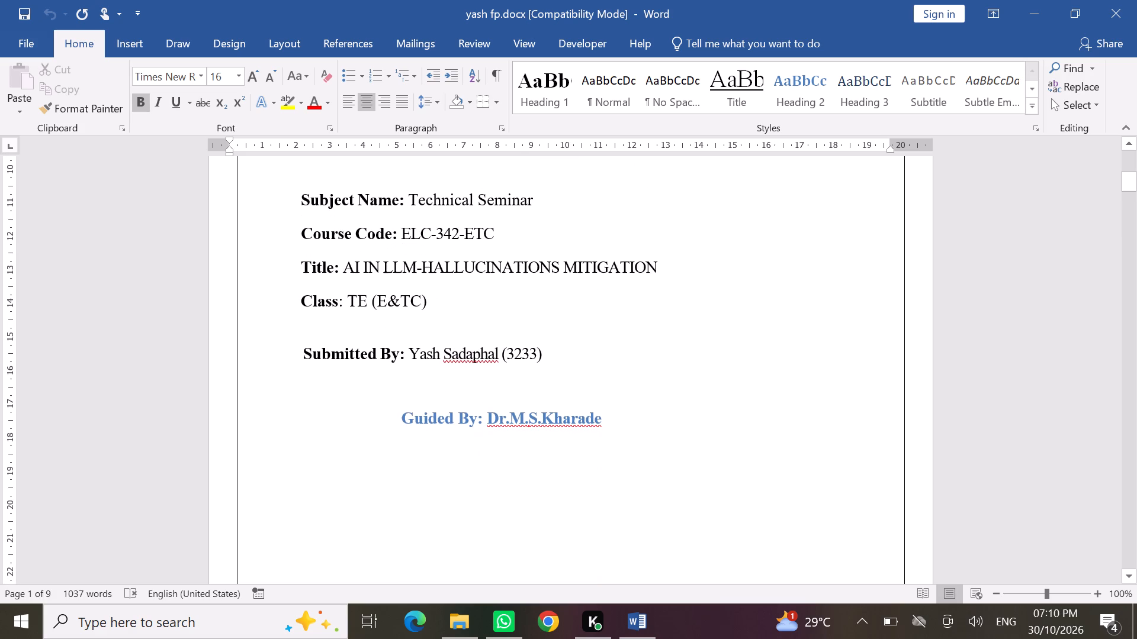
pyautogui.click(668, 270)
pyautogui.press('BackSpace')
pyautogui.press('BackSpace')
pyautogui.press('BackSpace')
pyautogui.press('BackSpace')
pyautogui.press('BackSpace')
pyautogui.press('BackSpace')
pyautogui.press('BackSpace')
pyautogui.press('BackSpace')
pyautogui.press('BackSpace')
pyautogui.press('BackSpace')
pyautogui.press('BackSpace')
pyautogui.press('BackSpace')
pyautogui.press('BackSpace')
pyautogui.press('BackSpace')
pyautogui.press('BackSpace')
pyautogui.press('BackSpace')
pyautogui.press('BackSpace')
pyautogui.press('BackSpace')
pyautogui.press('BackSpace')
pyautogui.press('BackSpace')
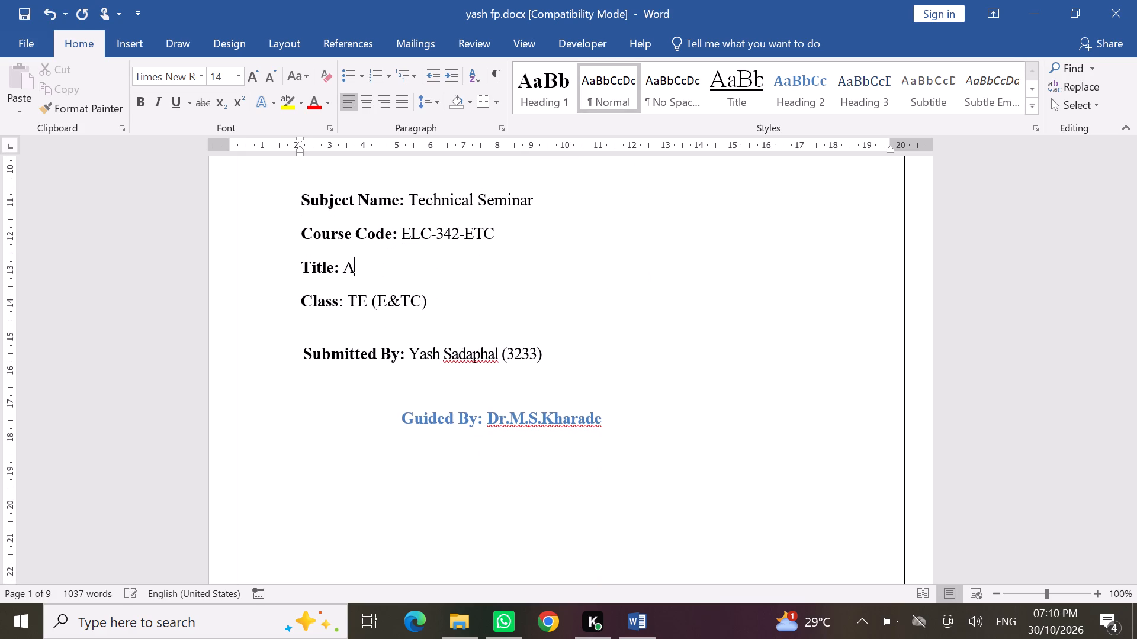
pyautogui.press('BackSpace')
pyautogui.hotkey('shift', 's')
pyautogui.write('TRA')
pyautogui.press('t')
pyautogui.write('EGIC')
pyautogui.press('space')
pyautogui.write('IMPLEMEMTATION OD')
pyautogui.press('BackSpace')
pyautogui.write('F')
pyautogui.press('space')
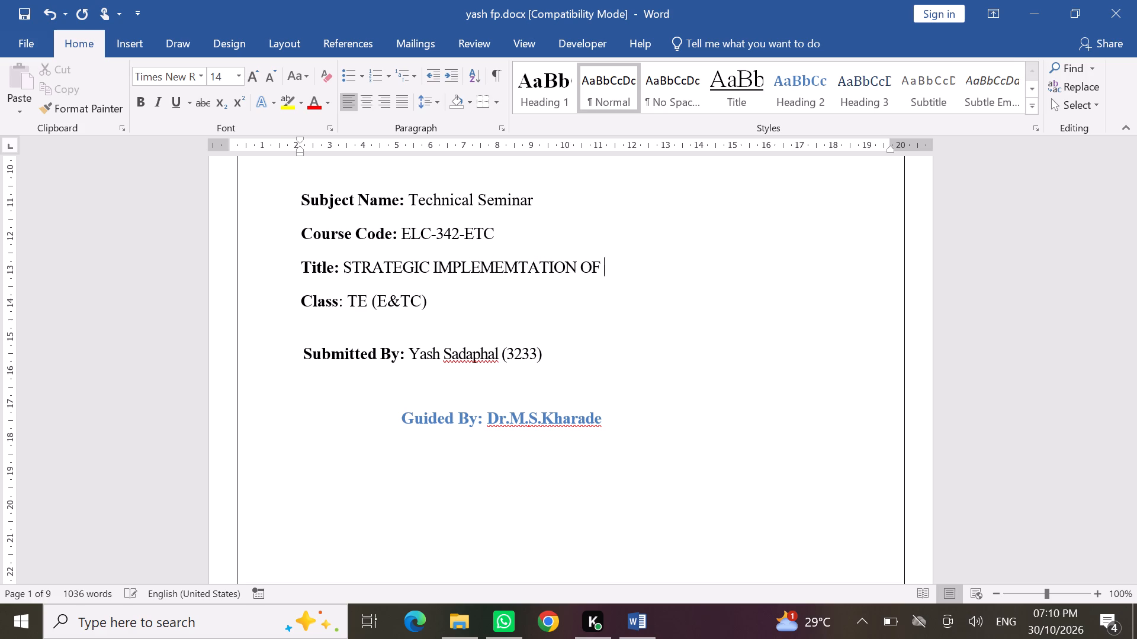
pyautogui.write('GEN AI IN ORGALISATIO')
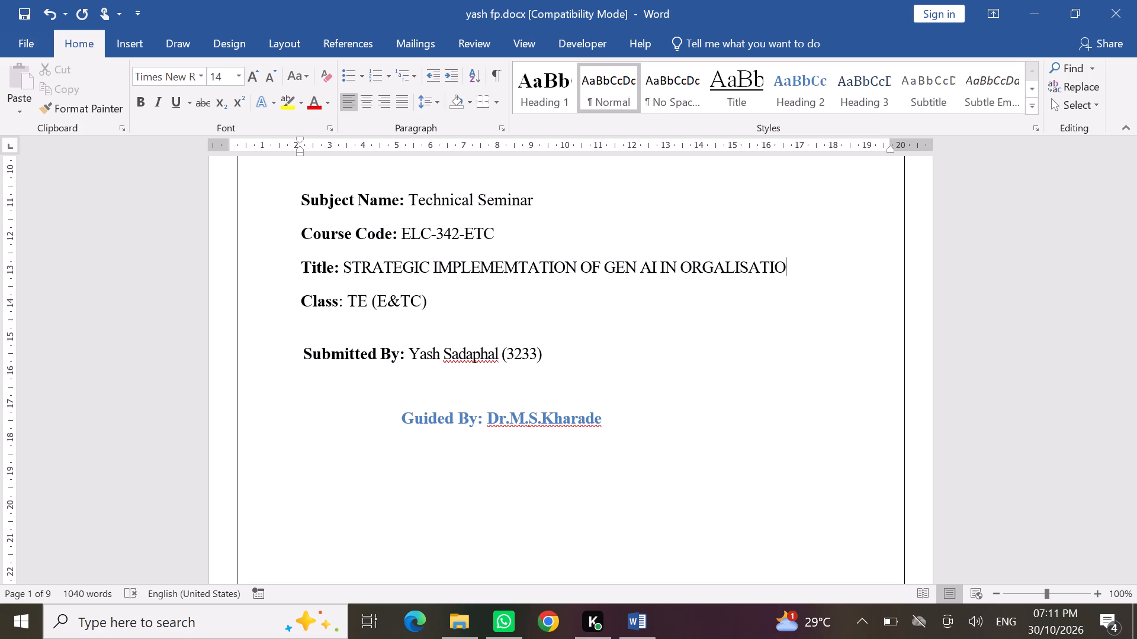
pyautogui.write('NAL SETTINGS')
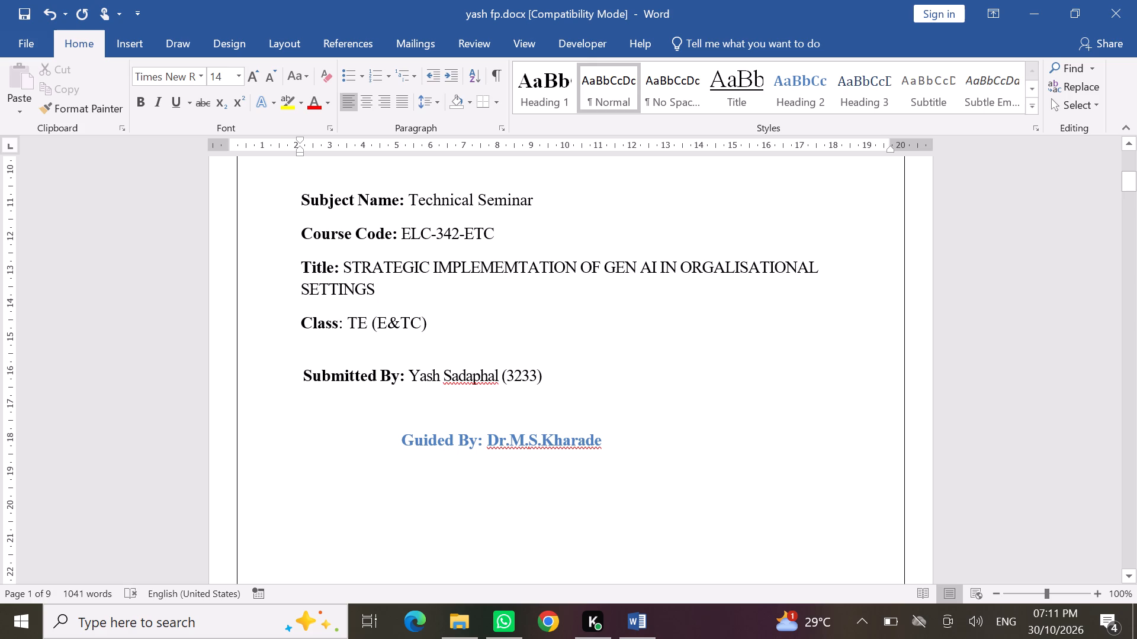
# Replace the last two digits of the student's roll number in the cover page's Submitted By line.
pyautogui.scroll(-1, 583, 329)
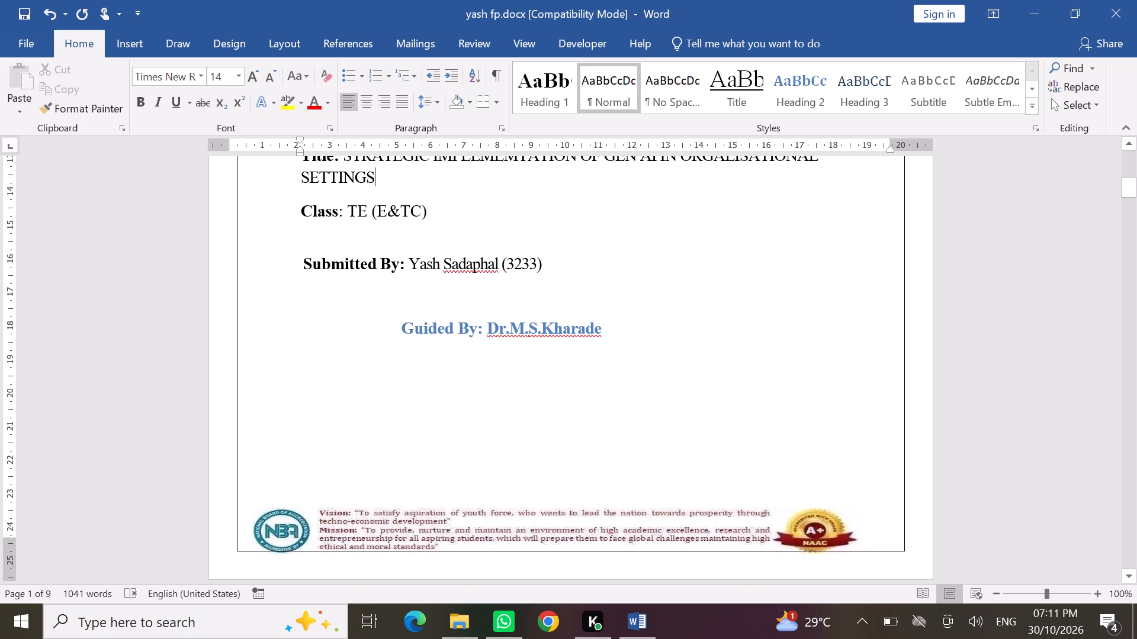
pyautogui.click(539, 264)
pyautogui.press('Left')
pyautogui.press('BackSpace')
pyautogui.press('BackSpace')
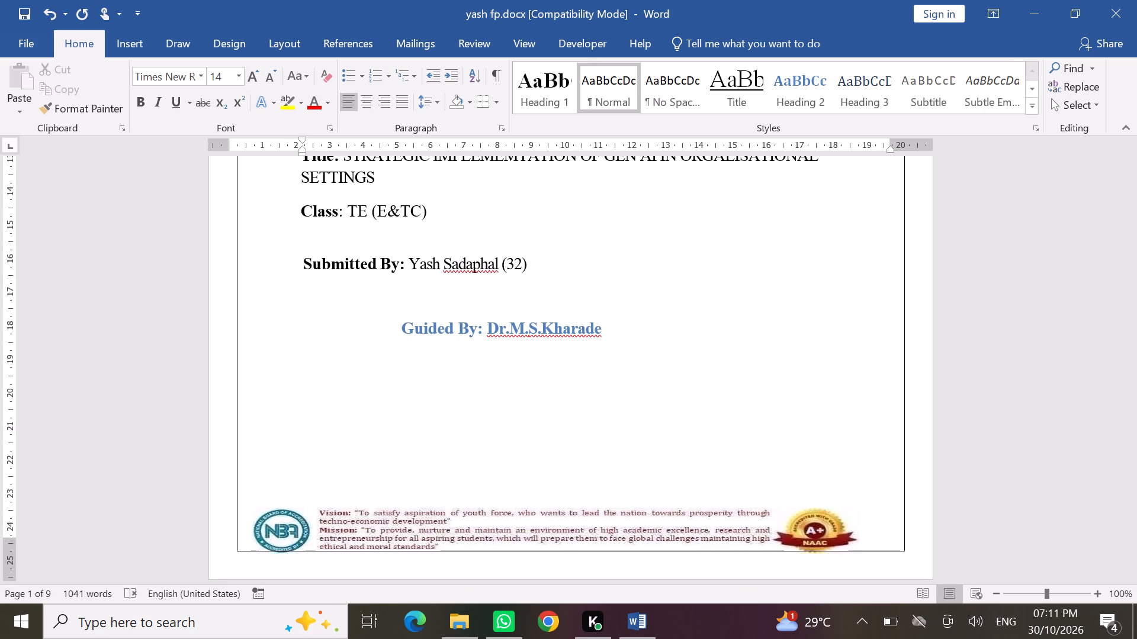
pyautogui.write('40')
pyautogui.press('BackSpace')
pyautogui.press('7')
# Delete the student's name before the roll number in the cover page's Submitted By line.
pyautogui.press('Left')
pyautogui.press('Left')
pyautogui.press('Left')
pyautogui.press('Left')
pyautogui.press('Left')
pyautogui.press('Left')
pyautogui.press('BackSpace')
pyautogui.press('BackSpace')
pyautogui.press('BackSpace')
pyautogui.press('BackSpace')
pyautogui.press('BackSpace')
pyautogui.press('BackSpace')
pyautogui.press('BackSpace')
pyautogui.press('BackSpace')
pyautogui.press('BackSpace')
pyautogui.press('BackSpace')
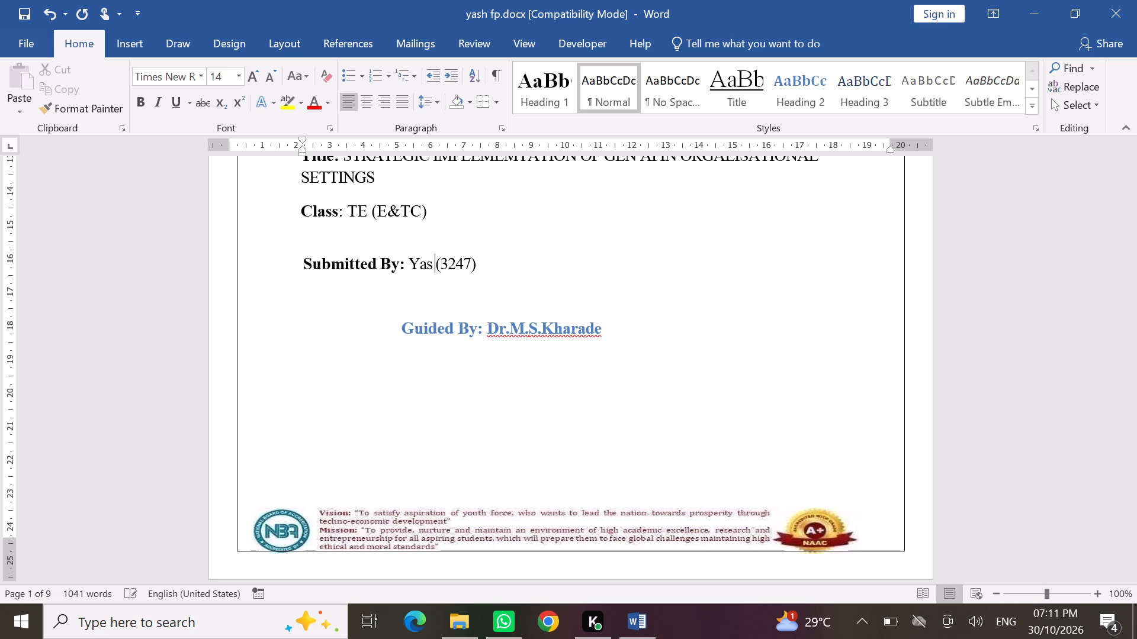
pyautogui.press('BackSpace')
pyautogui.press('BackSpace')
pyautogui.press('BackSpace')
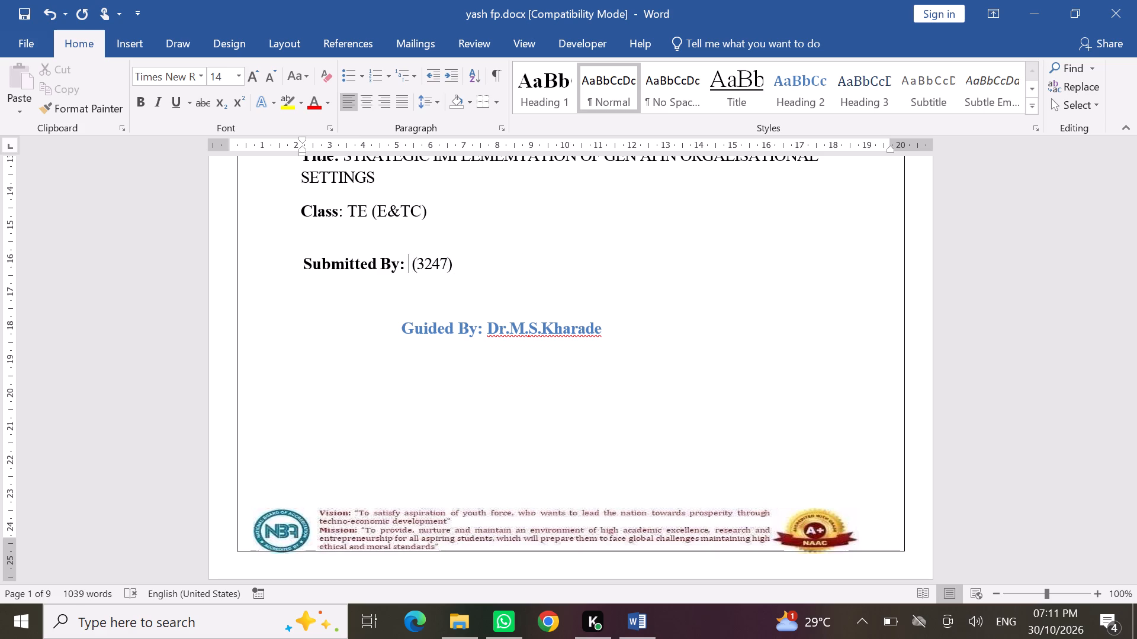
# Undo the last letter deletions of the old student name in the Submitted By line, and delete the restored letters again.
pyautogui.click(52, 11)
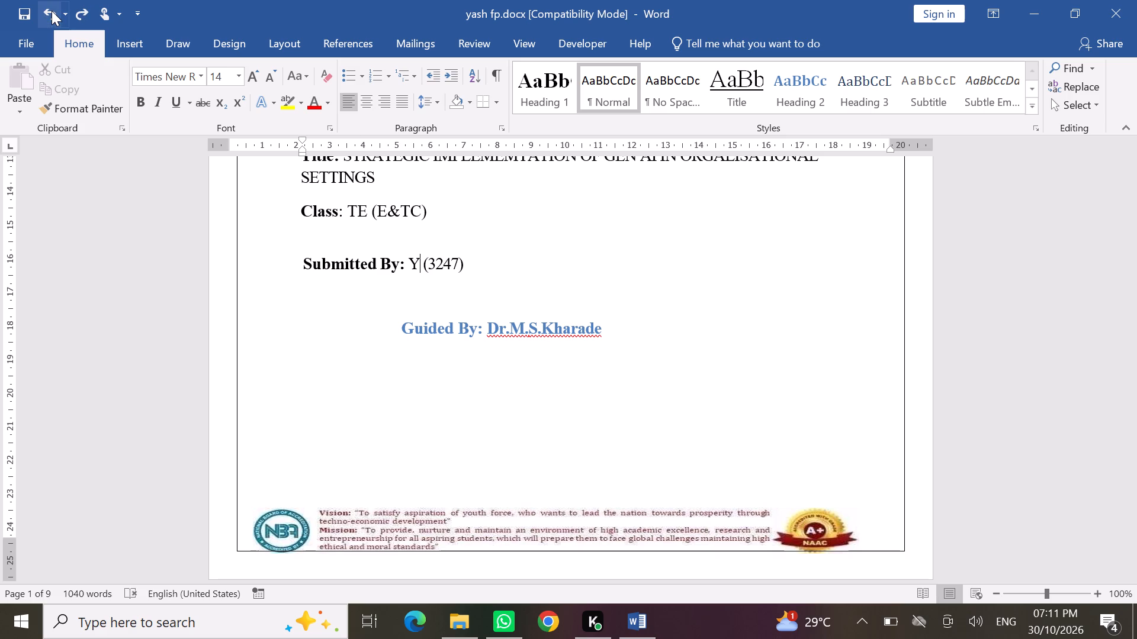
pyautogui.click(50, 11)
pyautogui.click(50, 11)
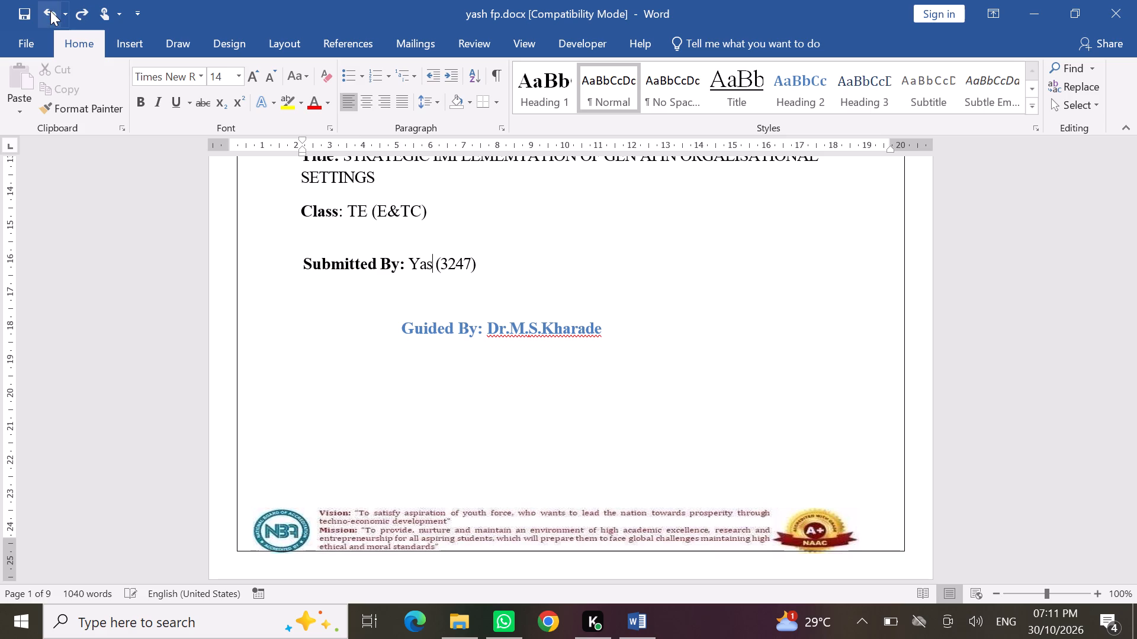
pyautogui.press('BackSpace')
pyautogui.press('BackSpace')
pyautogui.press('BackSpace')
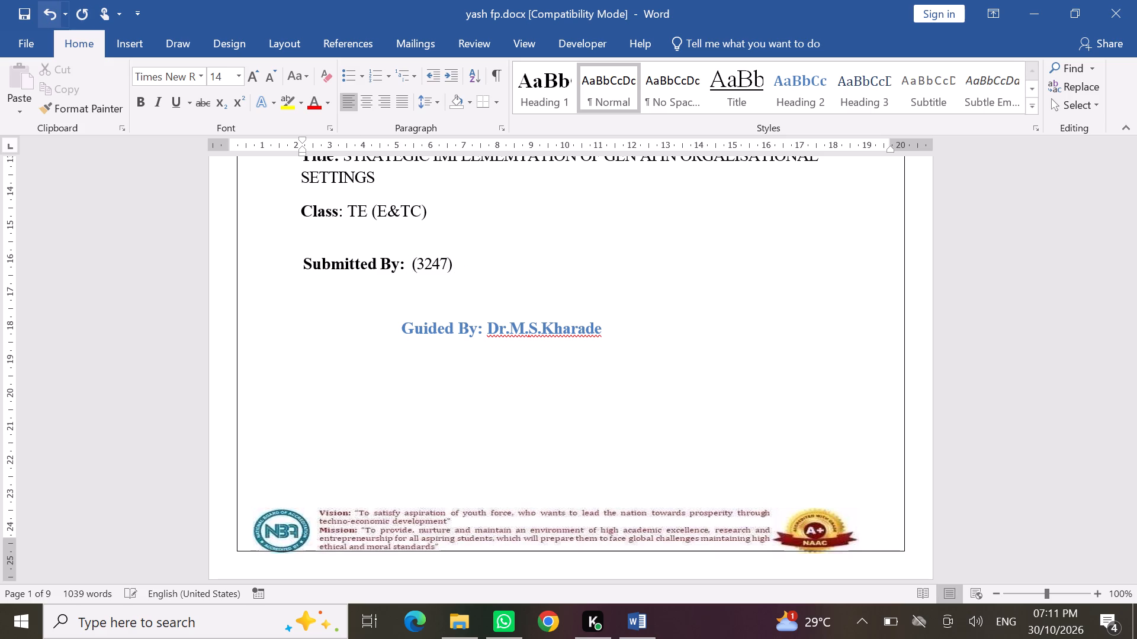
# Enter the new student's name before the roll number in the cover page's Submitted By line.
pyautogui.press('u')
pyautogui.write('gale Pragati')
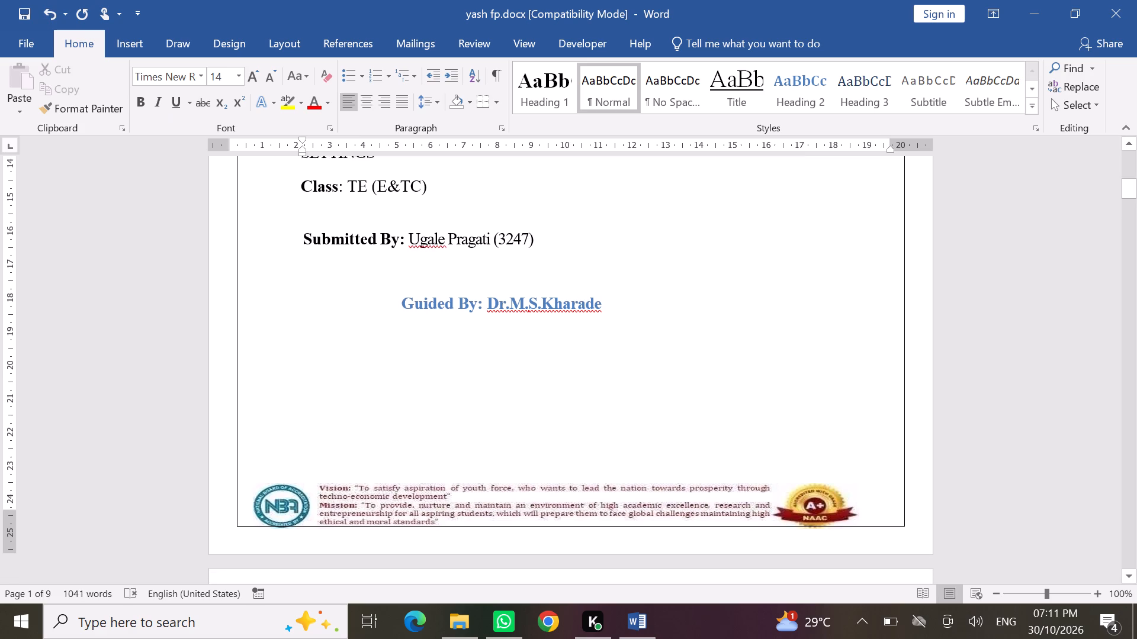
# Look through the pages after the cover page, up to the Technical Seminar title page, for seminar title and student details.
pyautogui.scroll(-6, 479, 401)
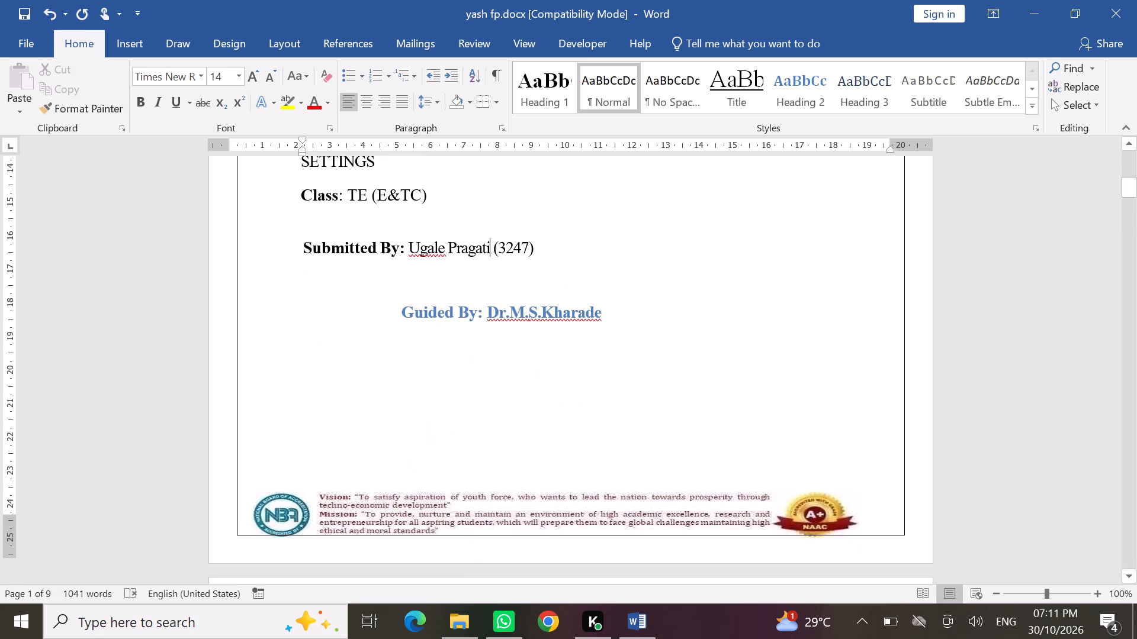
pyautogui.scroll(-7, 479, 401)
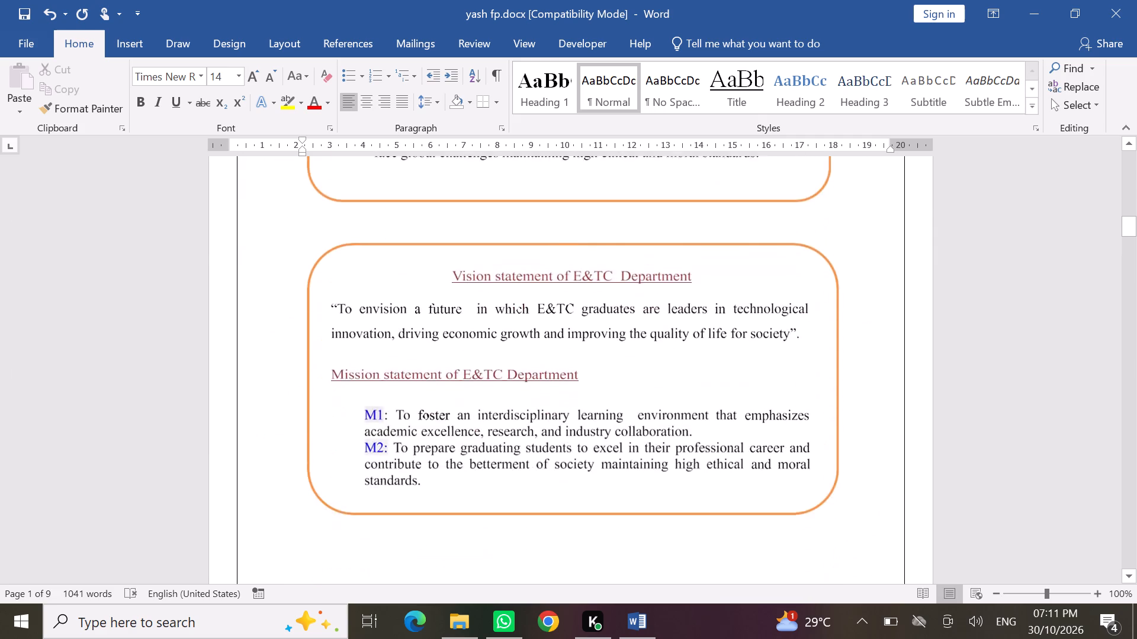
pyautogui.scroll(-6, 479, 401)
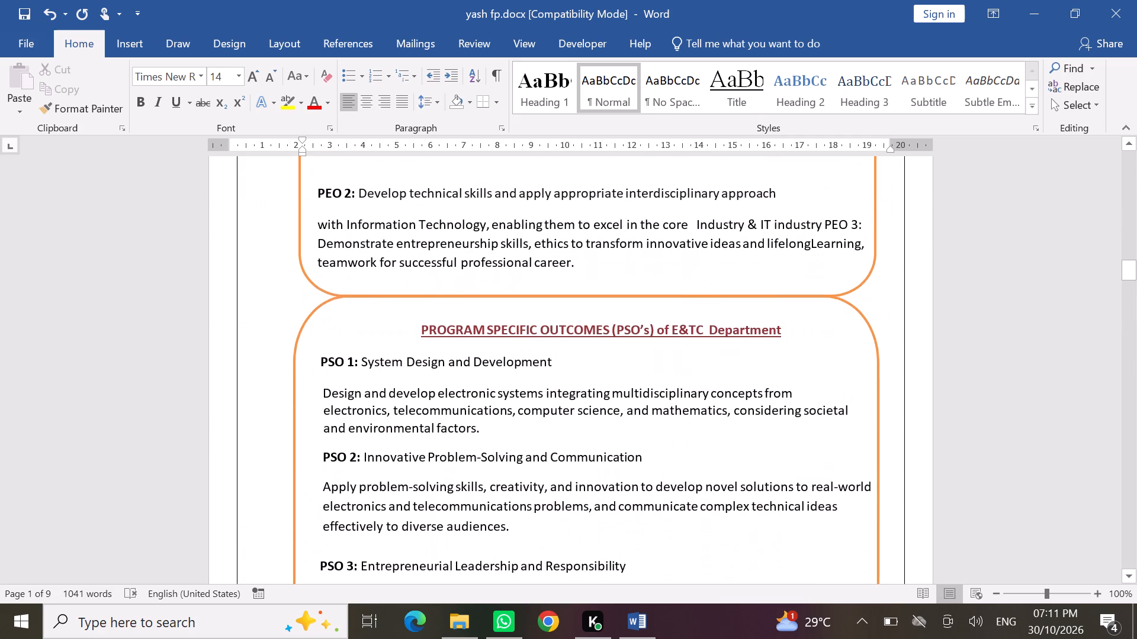
pyautogui.scroll(-10, 479, 401)
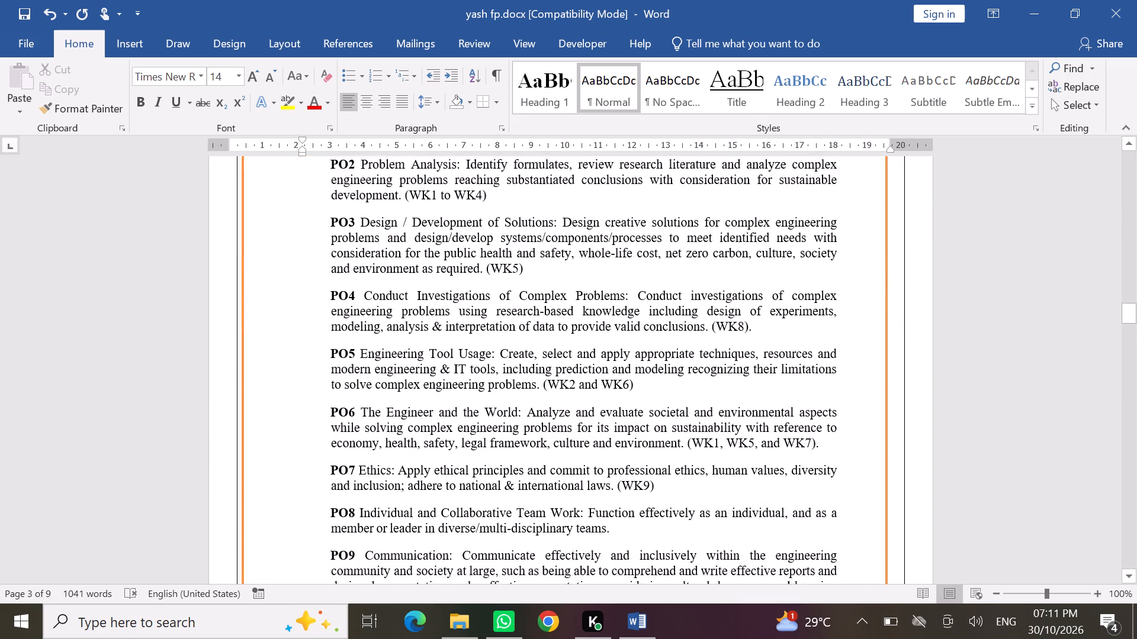
pyautogui.scroll(-15, 479, 401)
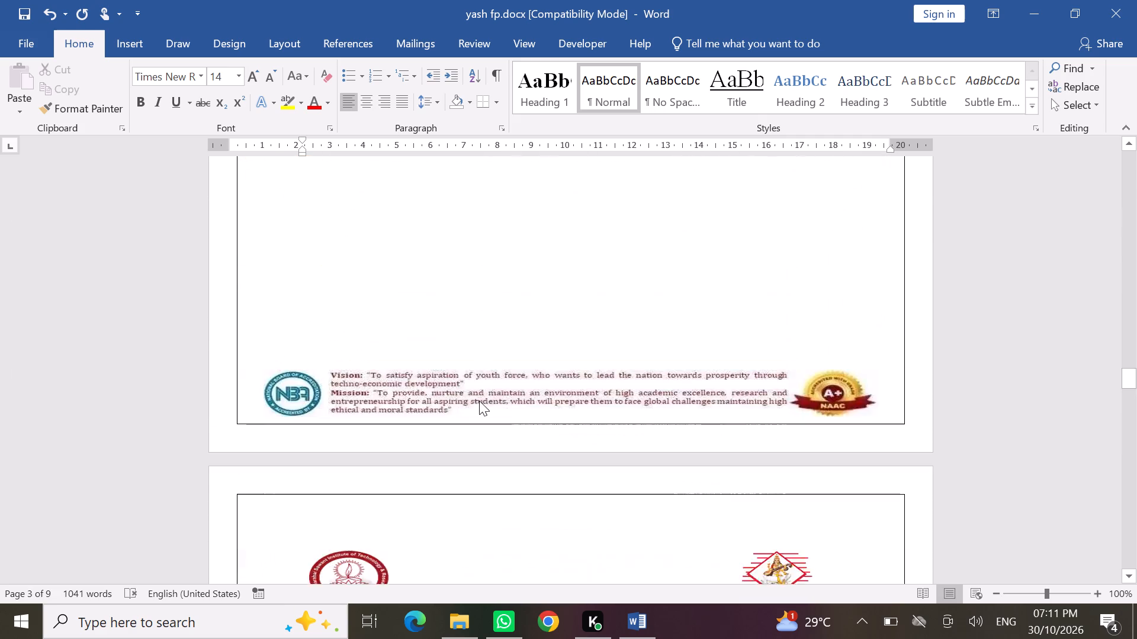
pyautogui.scroll(-7, 479, 401)
pyautogui.scroll(2, 479, 401)
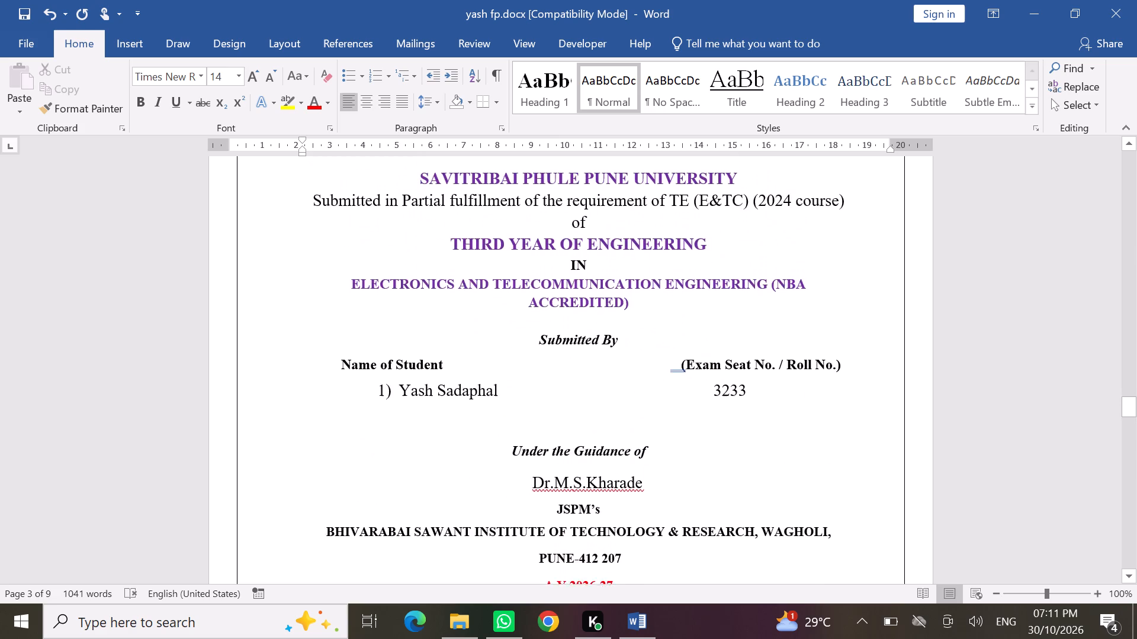
pyautogui.scroll(1, 479, 401)
pyautogui.hscroll(1, 479, 401)
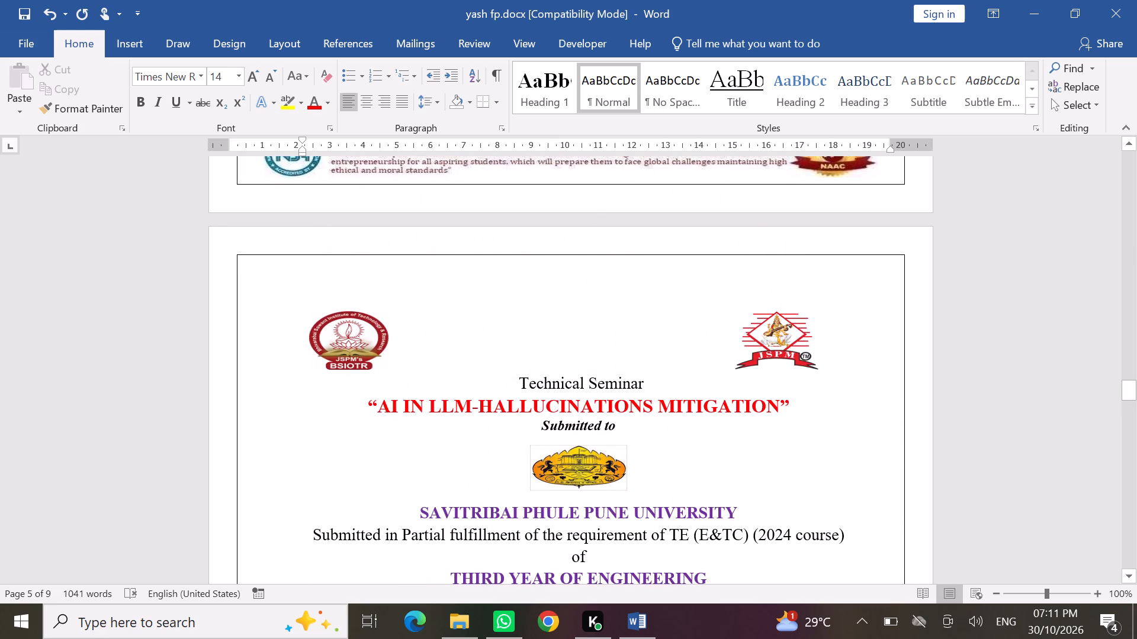
# Replace the red quoted seminar title under Technical Seminar on page 6 with "STRATEGIC IMPLEMENTATION OF GEN AI IN ORGALISATIONAL SETTINGS".
pyautogui.click(781, 408)
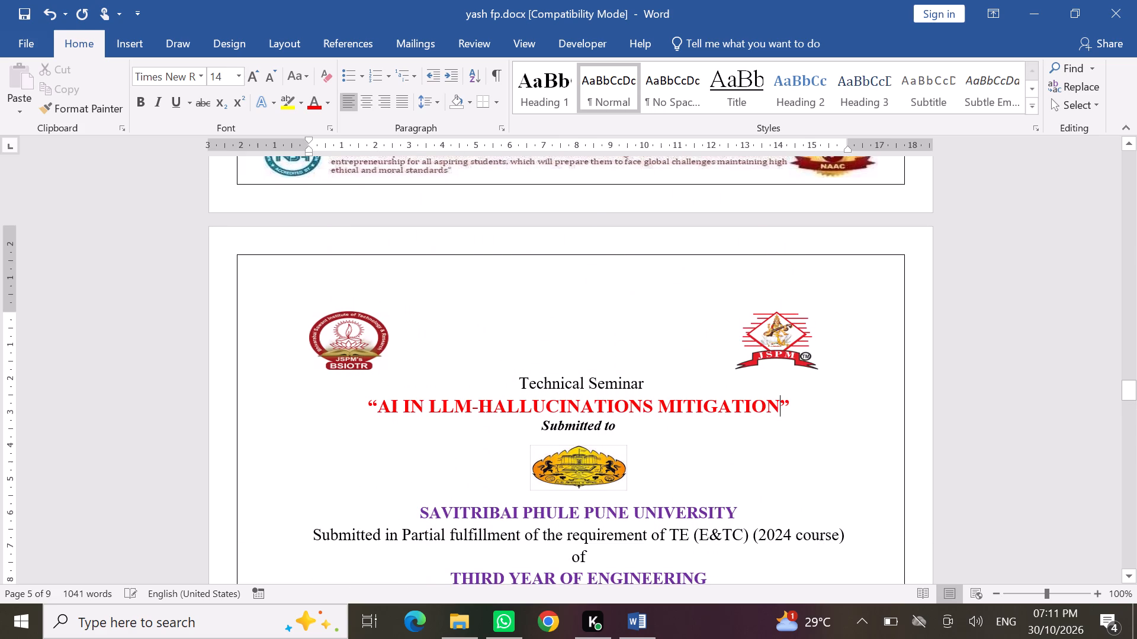
pyautogui.press('BackSpace')
pyautogui.press('BackSpace')
pyautogui.press('BackSpace')
pyautogui.press('BackSpace')
pyautogui.press('BackSpace')
pyautogui.press('BackSpace')
pyautogui.press('BackSpace')
pyautogui.press('BackSpace')
pyautogui.press('BackSpace')
pyautogui.press('BackSpace')
pyautogui.press('BackSpace')
pyautogui.press('BackSpace')
pyautogui.press('BackSpace')
pyautogui.press('BackSpace')
pyautogui.press('BackSpace')
pyautogui.press('BackSpace')
pyautogui.press('BackSpace')
pyautogui.press('BackSpace')
pyautogui.press('BackSpace')
pyautogui.press('BackSpace')
pyautogui.press('BackSpace')
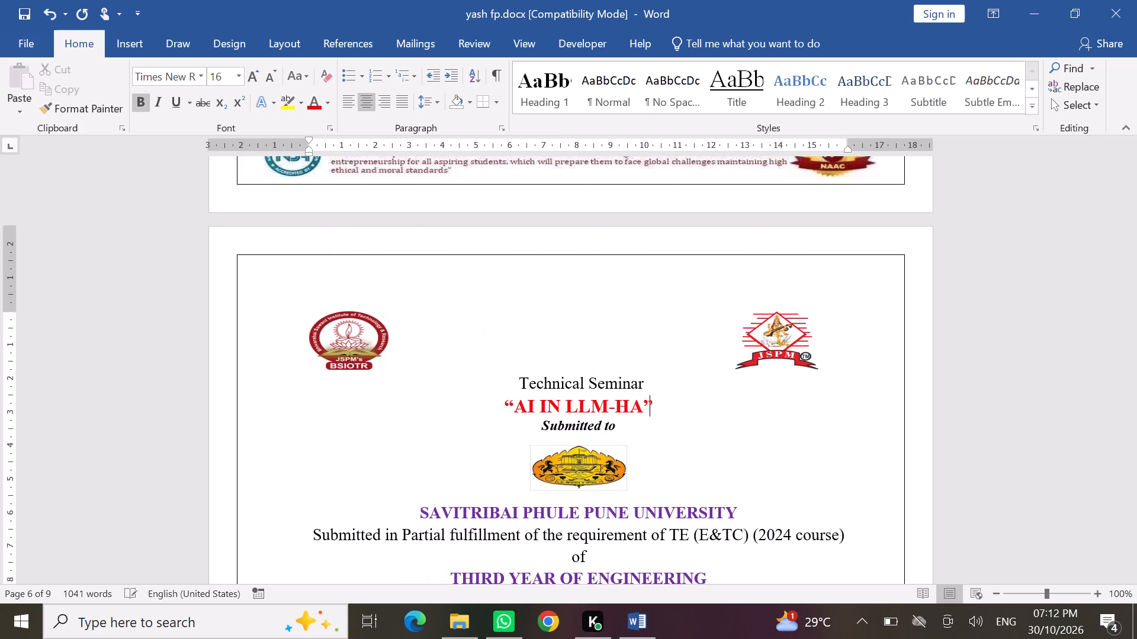
pyautogui.press('BackSpace')
pyautogui.press('BackSpace')
pyautogui.press('BackSpace')
pyautogui.press('BackSpace')
pyautogui.press('BackSpace')
pyautogui.press('BackSpace')
pyautogui.press('BackSpace')
pyautogui.press('BackSpace')
pyautogui.press('BackSpace')
pyautogui.press('BackSpace')
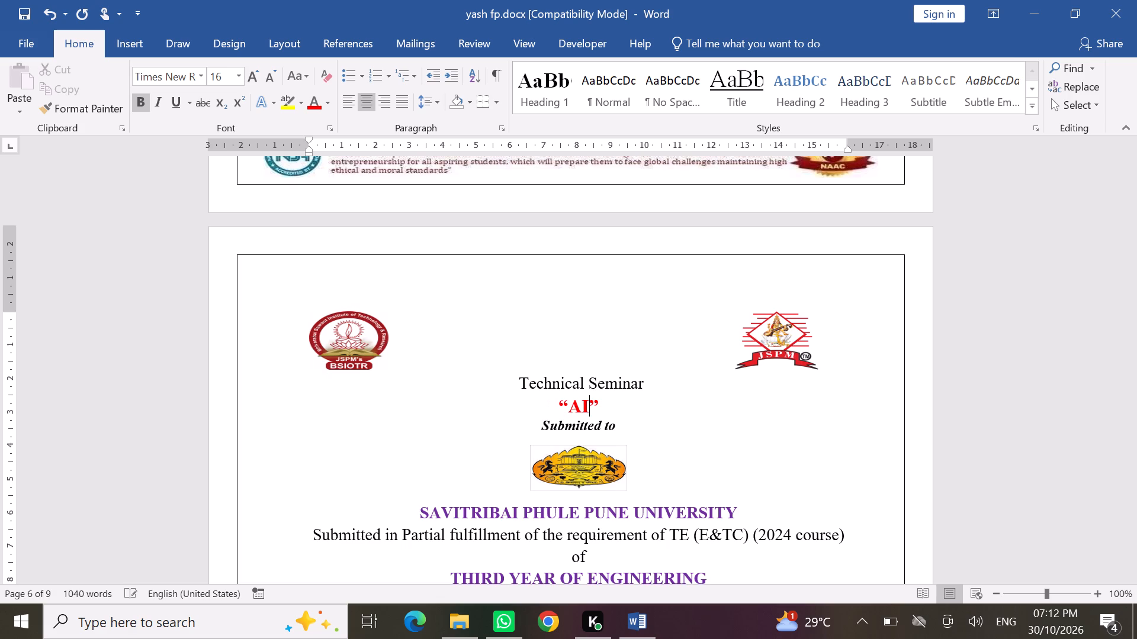
pyautogui.press('BackSpace')
pyautogui.press('BackSpace')
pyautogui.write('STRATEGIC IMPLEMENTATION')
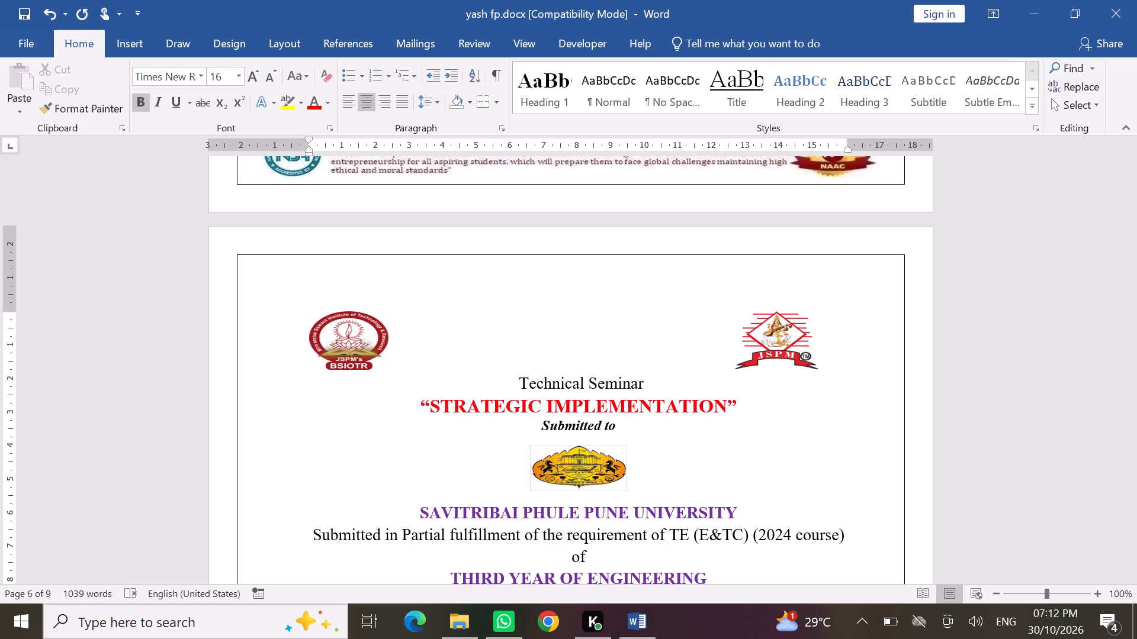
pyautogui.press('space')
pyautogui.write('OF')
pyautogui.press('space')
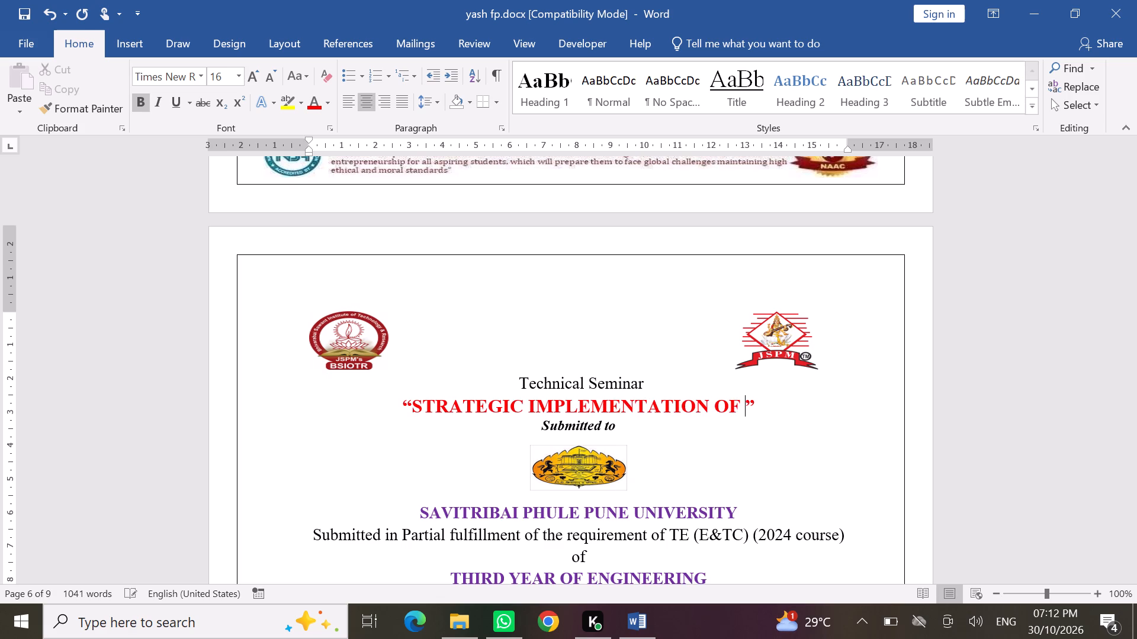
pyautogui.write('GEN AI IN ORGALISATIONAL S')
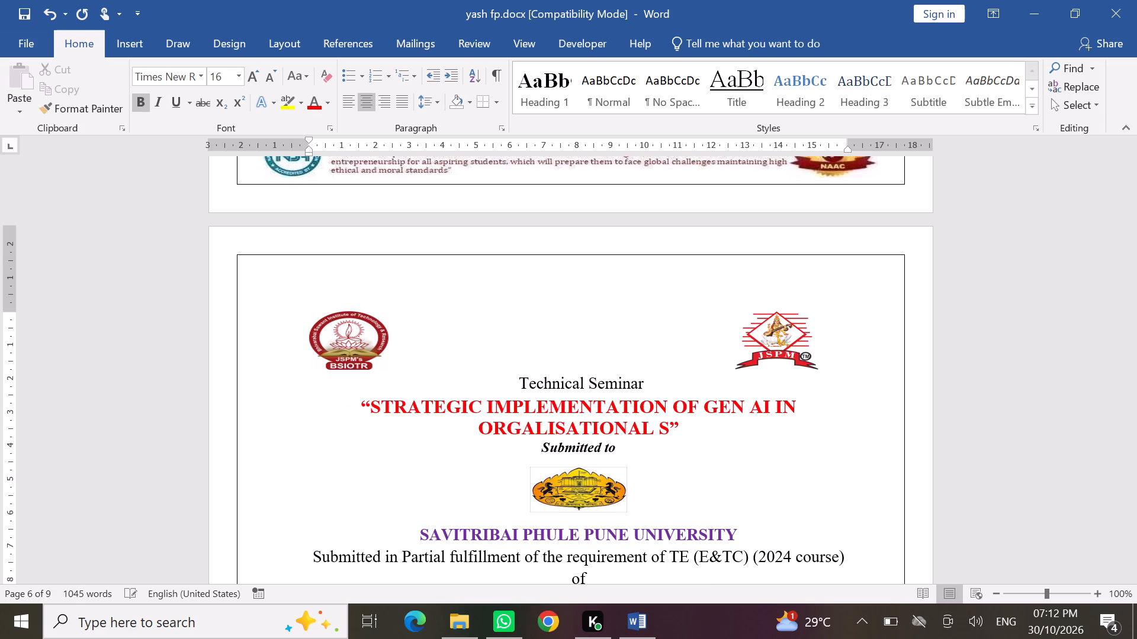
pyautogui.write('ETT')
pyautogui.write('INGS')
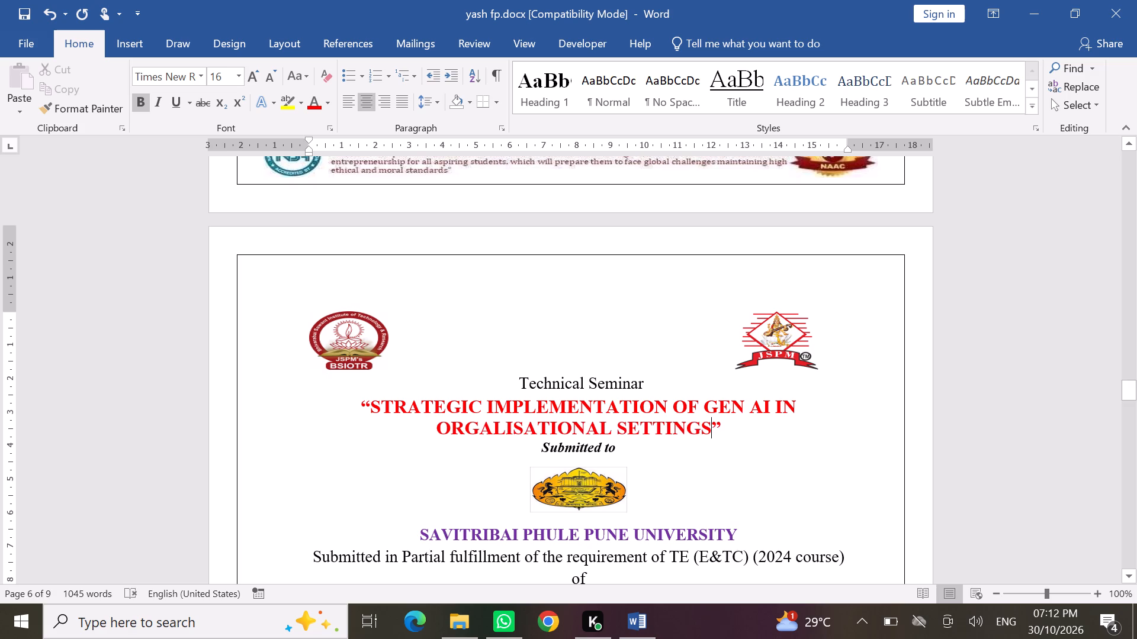
# Replace the previous student's name under Name of Student on page 6 with the new student's name.
pyautogui.scroll(-2, 807, 502)
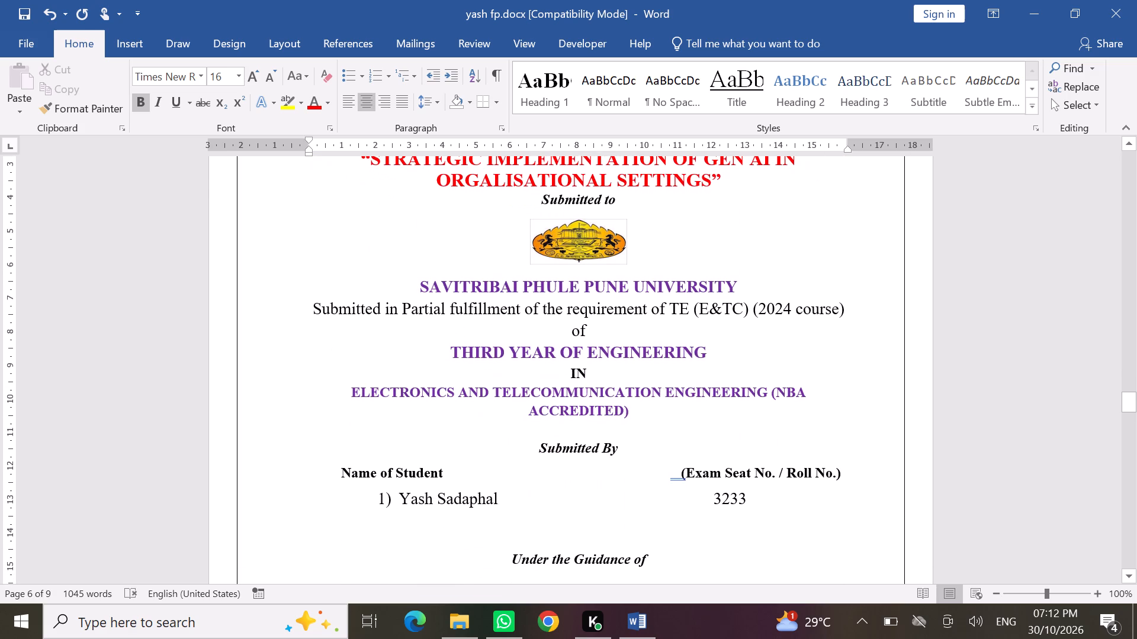
pyautogui.scroll(-3, 807, 502)
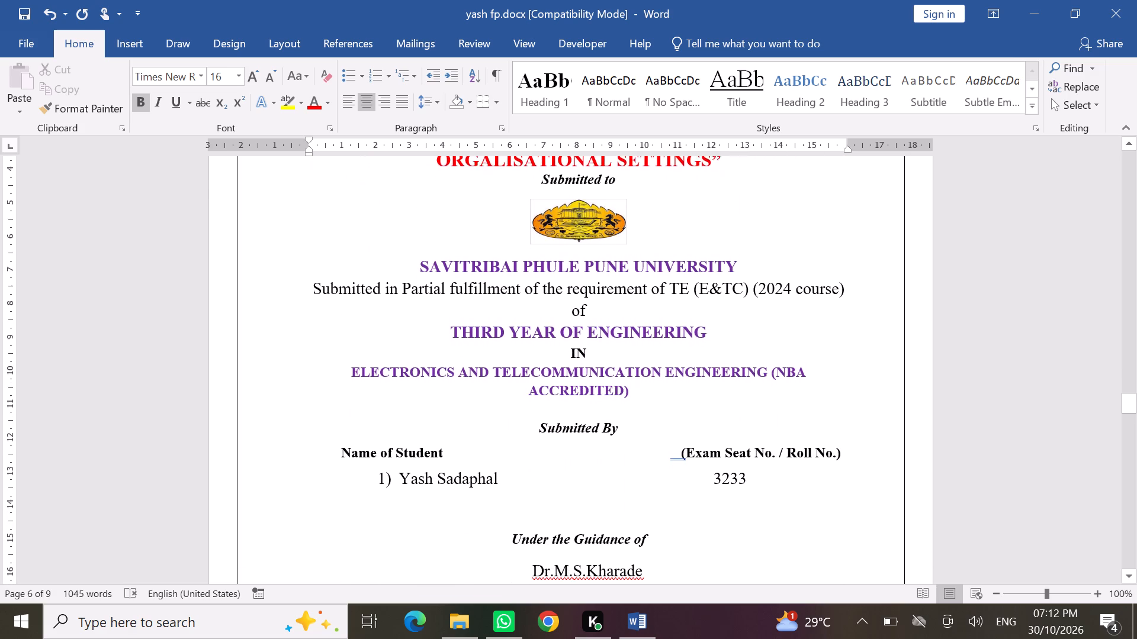
pyautogui.scroll(-1, 807, 502)
pyautogui.click(506, 454)
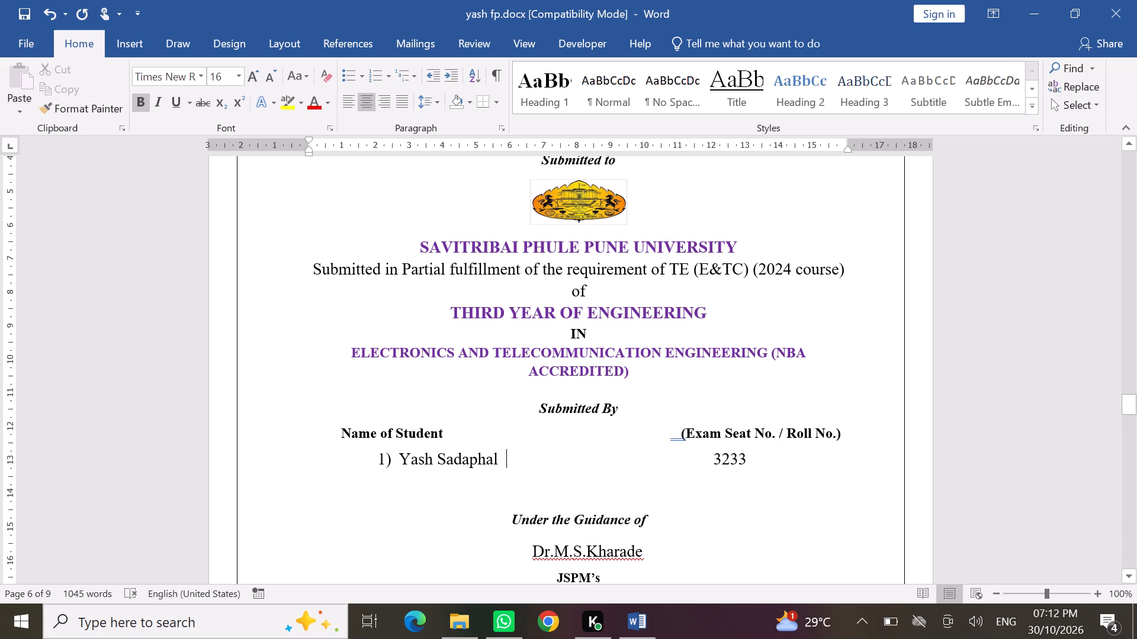
pyautogui.press('Left')
pyautogui.press('Left')
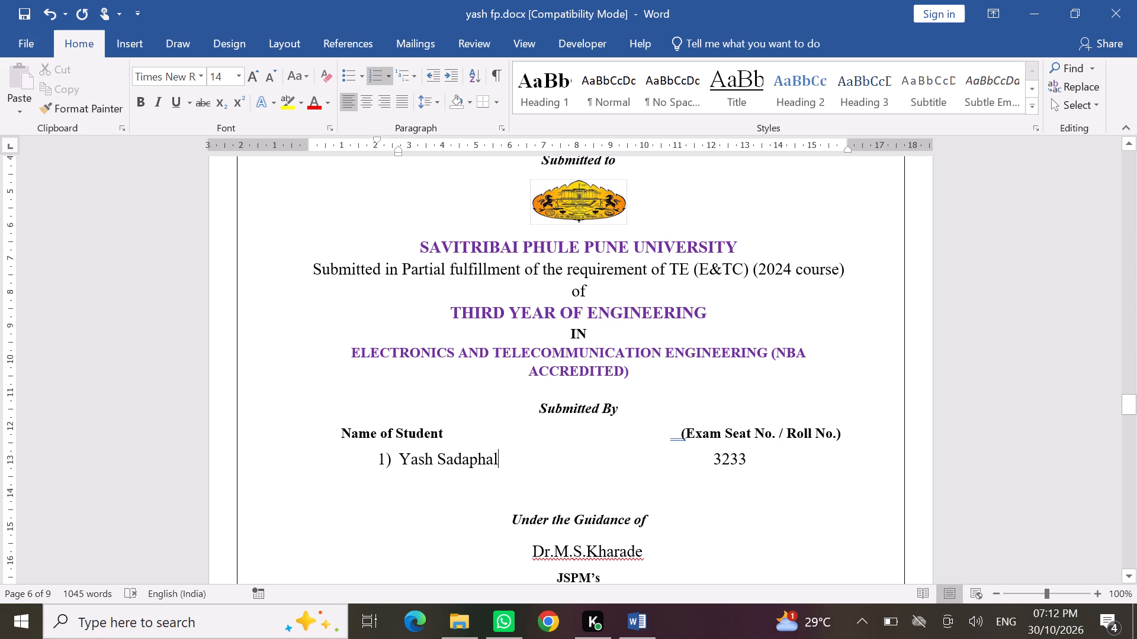
pyautogui.press('BackSpace')
pyautogui.press('BackSpace')
pyautogui.press('BackSpace')
pyautogui.press('BackSpace')
pyautogui.press('BackSpace')
pyautogui.press('BackSpace')
pyautogui.press('BackSpace')
pyautogui.press('BackSpace')
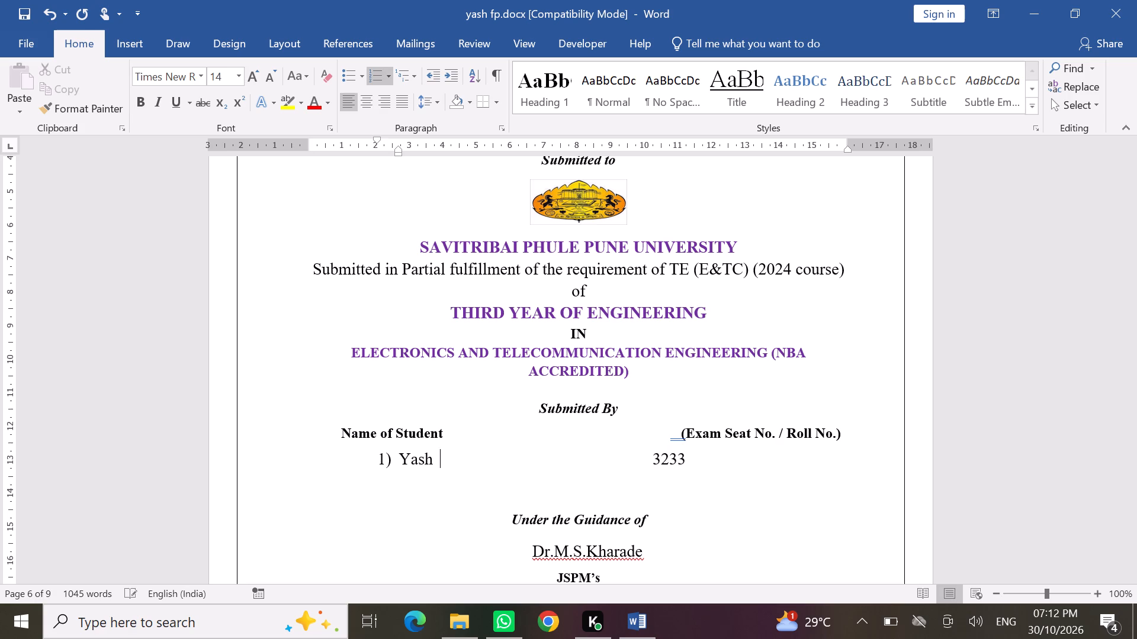
pyautogui.press('BackSpace')
pyautogui.press('BackSpace')
pyautogui.press('BackSpace')
pyautogui.press('BackSpace')
pyautogui.press('BackSpace')
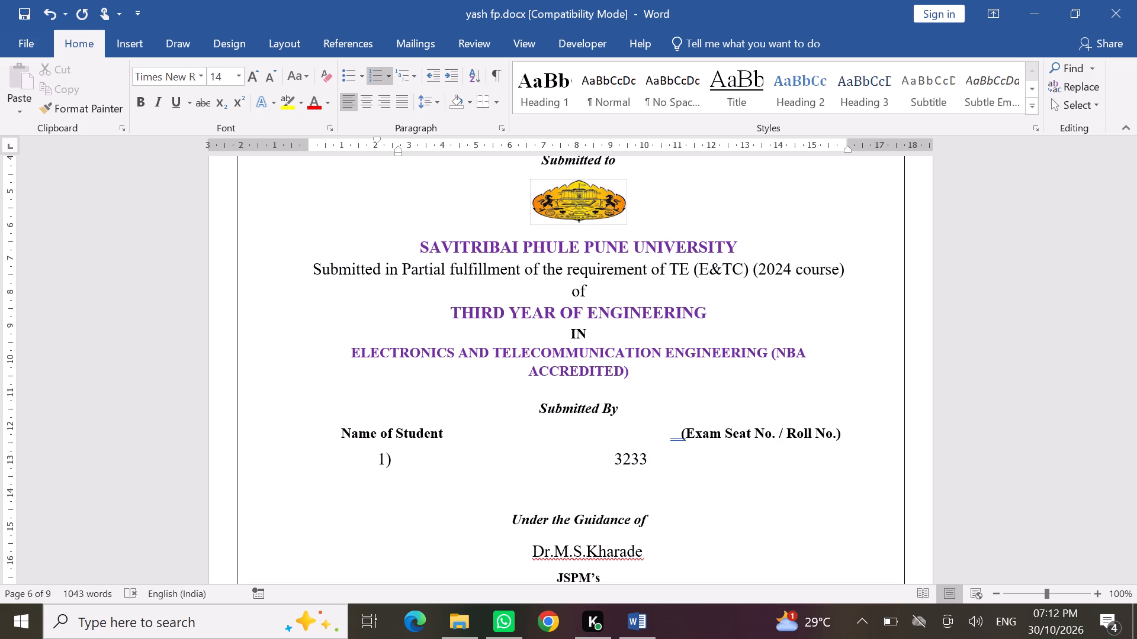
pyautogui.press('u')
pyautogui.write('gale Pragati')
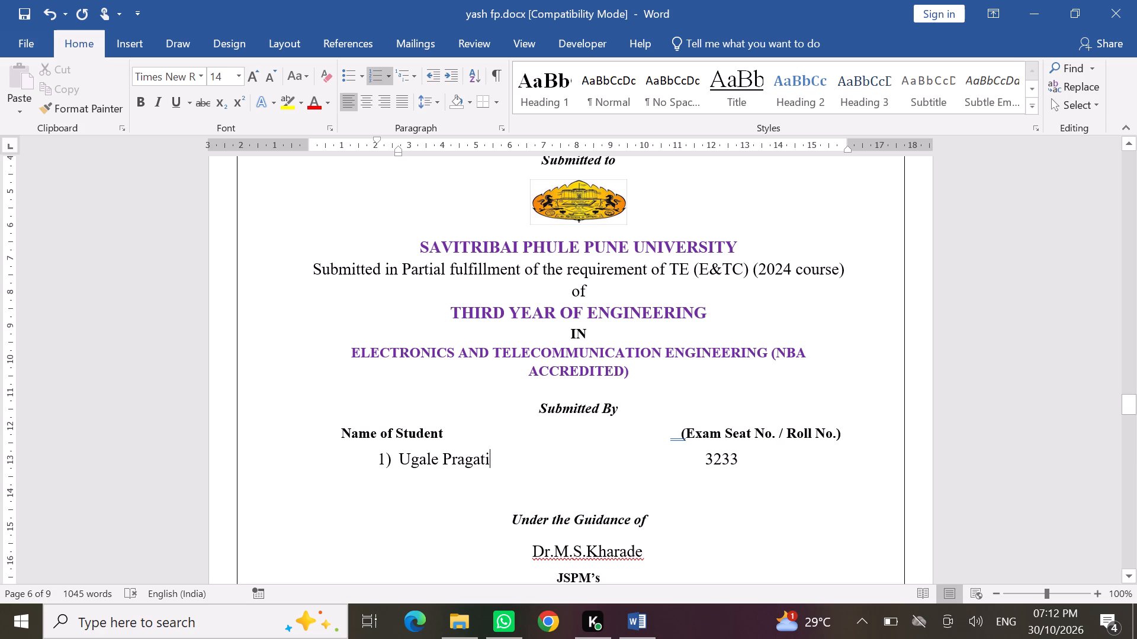
# Replace the last two digits of the roll number beside the student's name on page 6.
pyautogui.click(750, 453)
pyautogui.press('BackSpace')
pyautogui.press('BackSpace')
pyautogui.press('BackSpace')
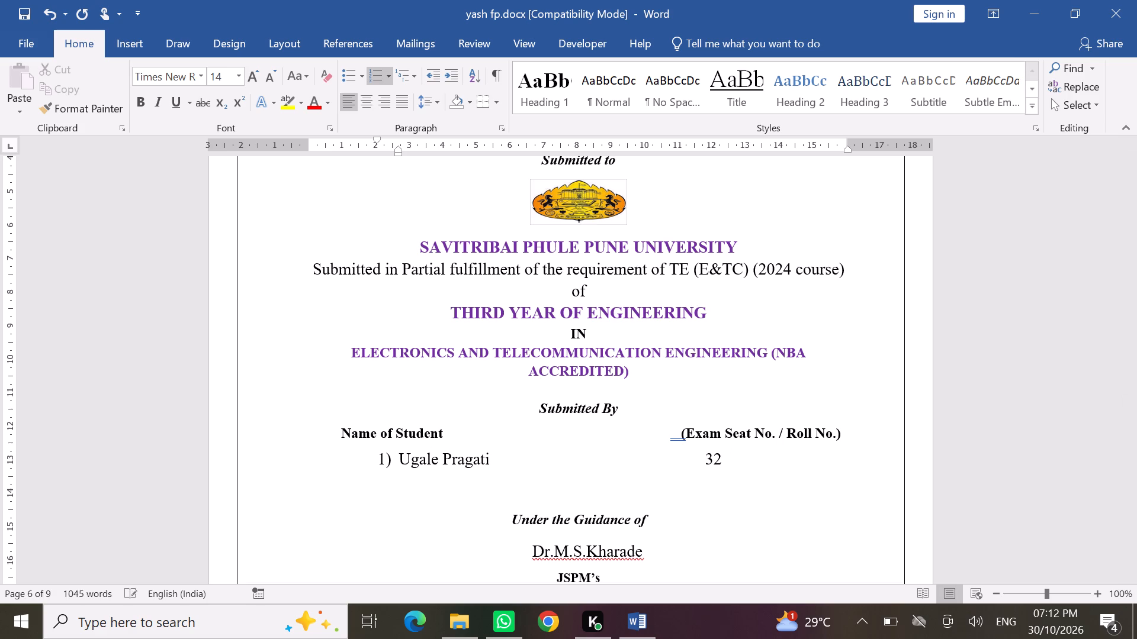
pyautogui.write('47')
# Replace the red quoted seminar title on the Certificate page with "STRATEGIC IMPLEMENTATION OF GEN AI IN ORGANISATIONAL SETTINGS".
pyautogui.scroll(-2, 750, 453)
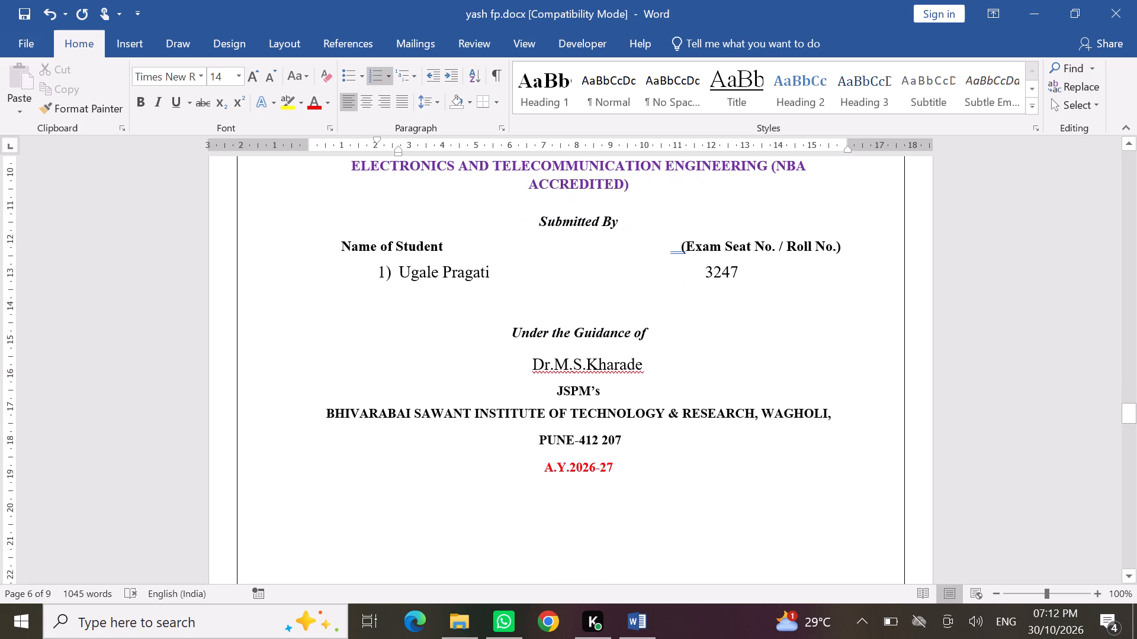
pyautogui.scroll(-4, 750, 453)
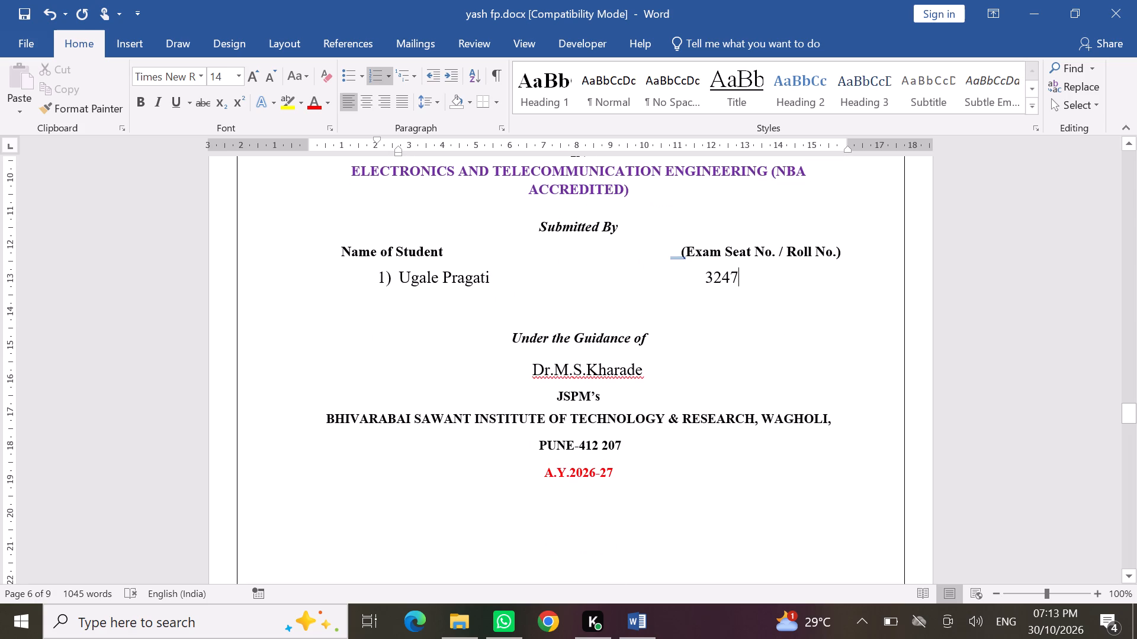
pyautogui.scroll(-2, 750, 453)
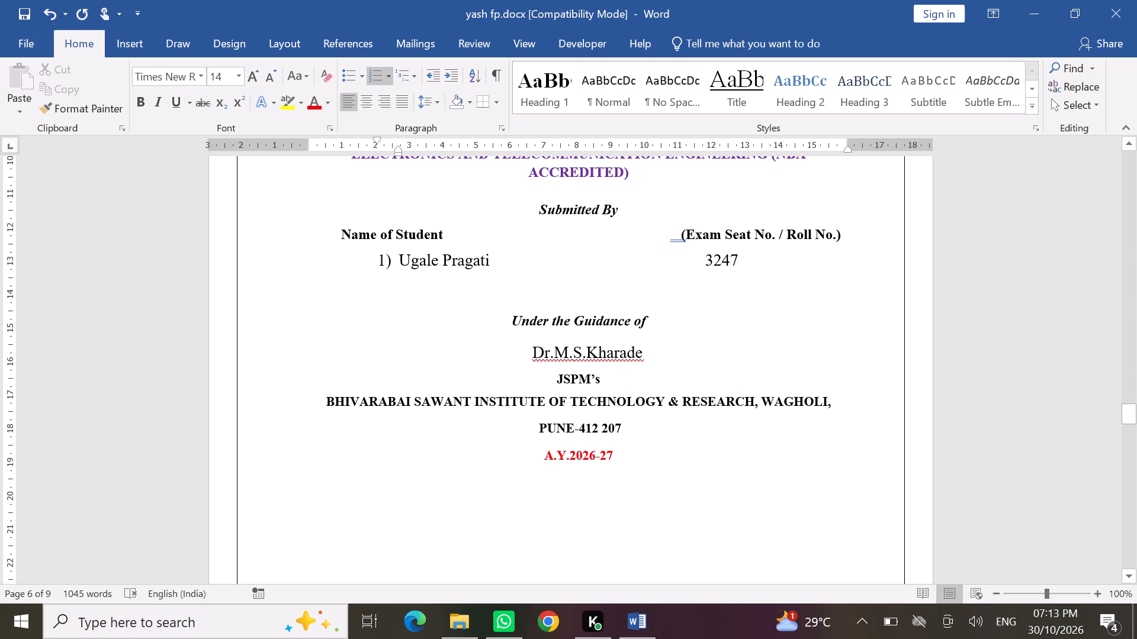
pyautogui.scroll(-2, 649, 353)
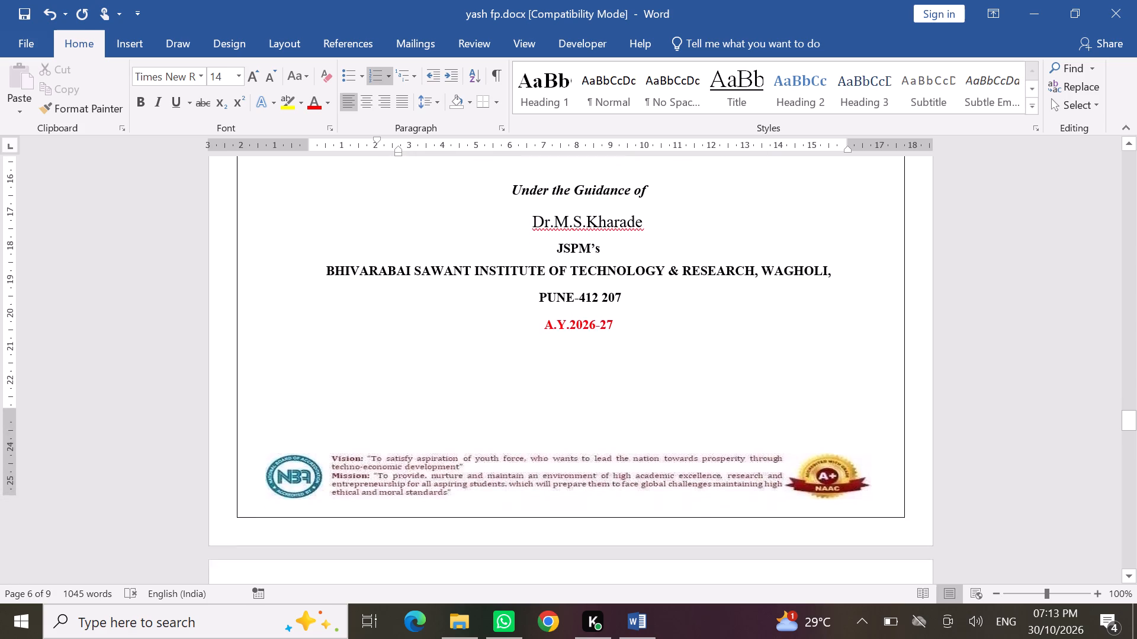
pyautogui.scroll(-4, 649, 353)
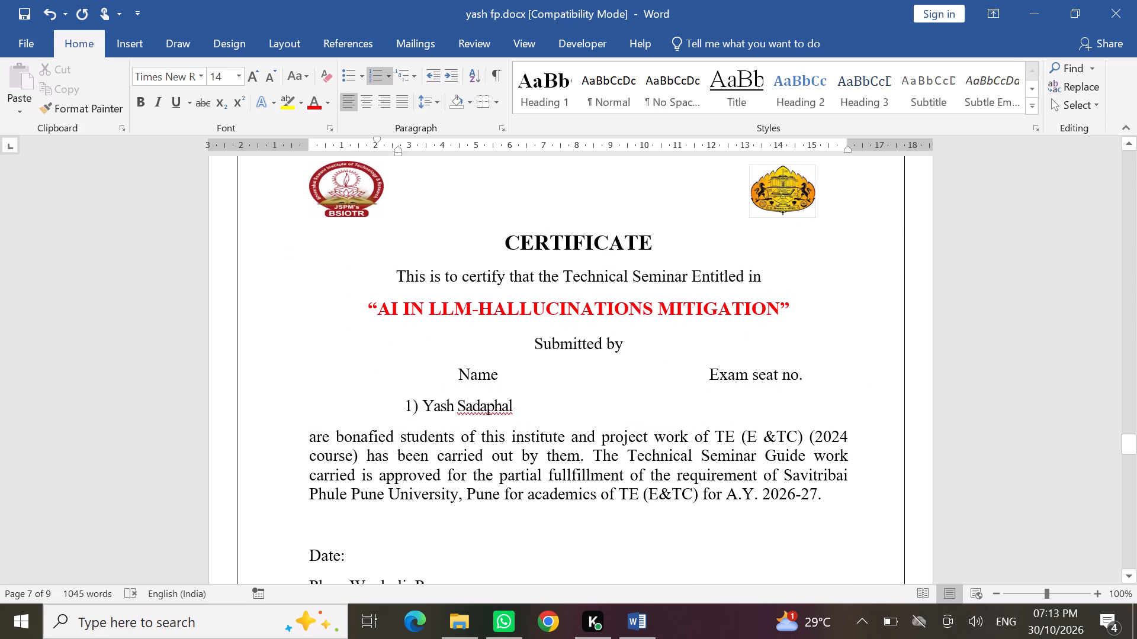
pyautogui.click(781, 302)
pyautogui.press('BackSpace')
pyautogui.press('BackSpace')
pyautogui.press('BackSpace')
pyautogui.press('BackSpace')
pyautogui.press('BackSpace')
pyautogui.press('BackSpace')
pyautogui.press('BackSpace')
pyautogui.press('BackSpace')
pyautogui.press('BackSpace')
pyautogui.press('BackSpace')
pyautogui.press('BackSpace')
pyautogui.press('BackSpace')
pyautogui.press('BackSpace')
pyautogui.press('BackSpace')
pyautogui.press('BackSpace')
pyautogui.press('BackSpace')
pyautogui.press('BackSpace')
pyautogui.press('BackSpace')
pyautogui.press('BackSpace')
pyautogui.press('BackSpace')
pyautogui.press('BackSpace')
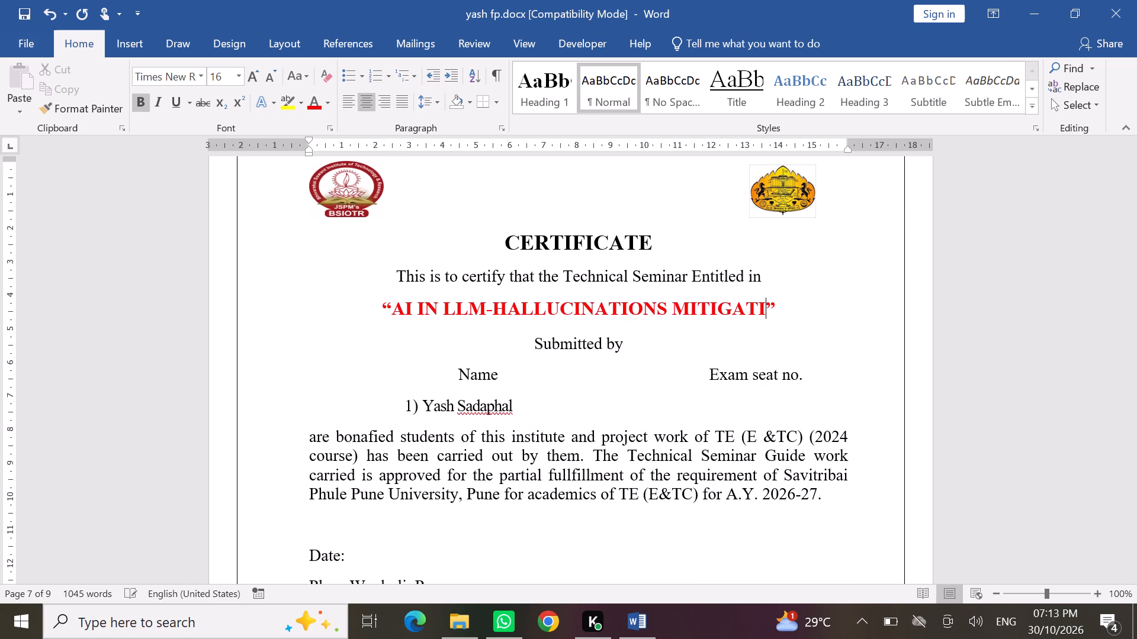
pyautogui.press('BackSpace')
pyautogui.press('BackSpace')
pyautogui.press('BackSpace')
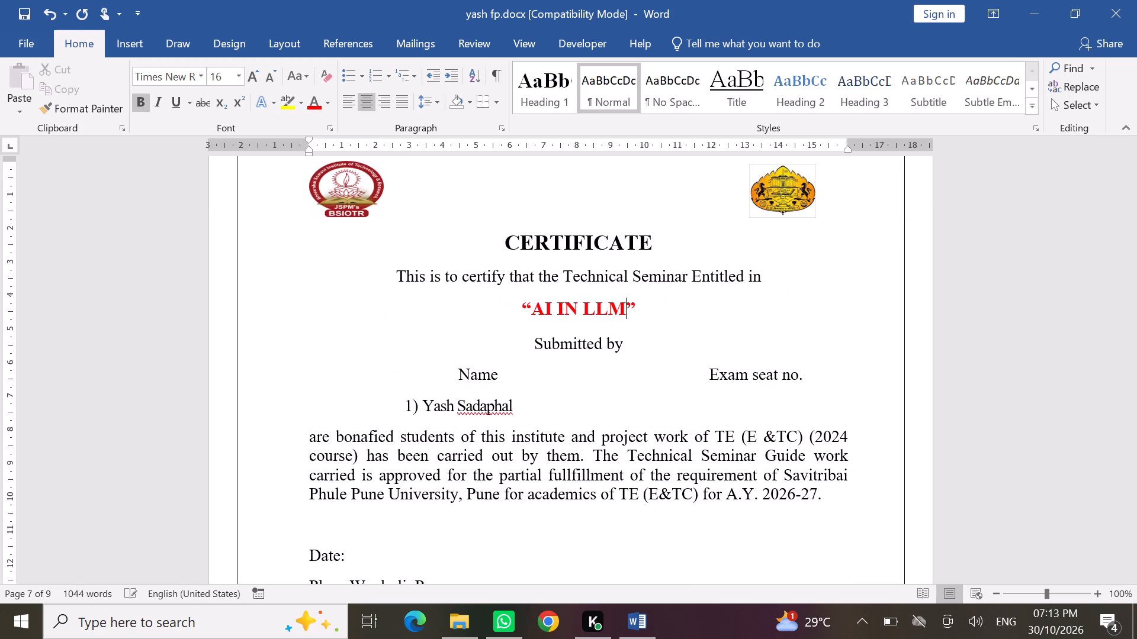
pyautogui.press('BackSpace')
pyautogui.press('BackSpace')
pyautogui.press('BackSpace')
pyautogui.press('BackSpace')
pyautogui.press('BackSpace')
pyautogui.press('BackSpace')
pyautogui.press('BackSpace')
pyautogui.press('BackSpace')
pyautogui.press('BackSpace')
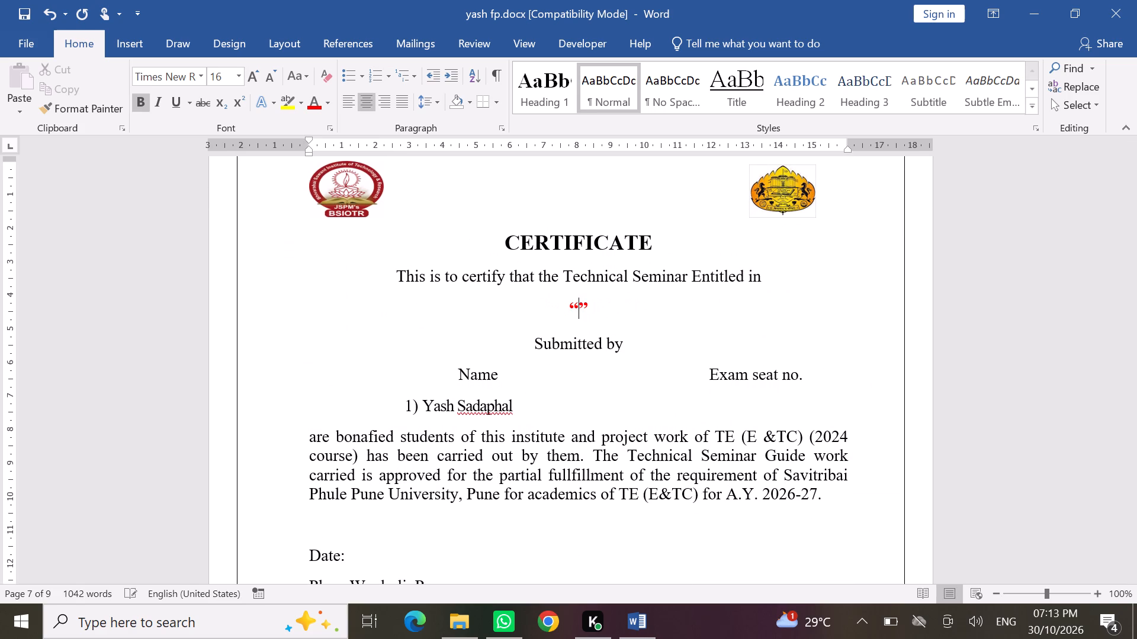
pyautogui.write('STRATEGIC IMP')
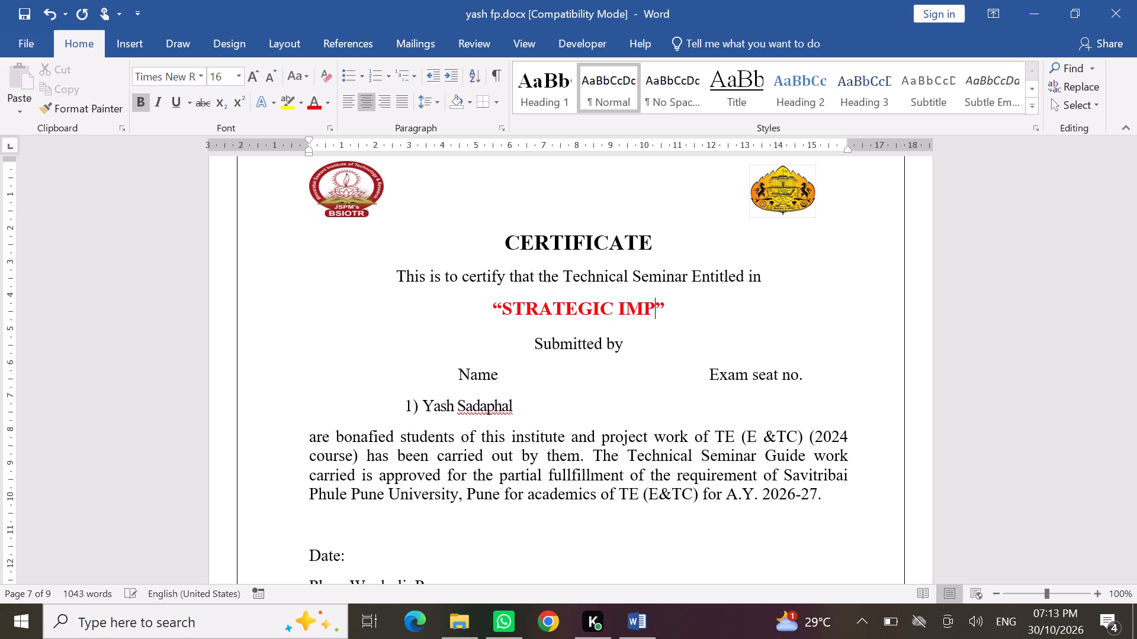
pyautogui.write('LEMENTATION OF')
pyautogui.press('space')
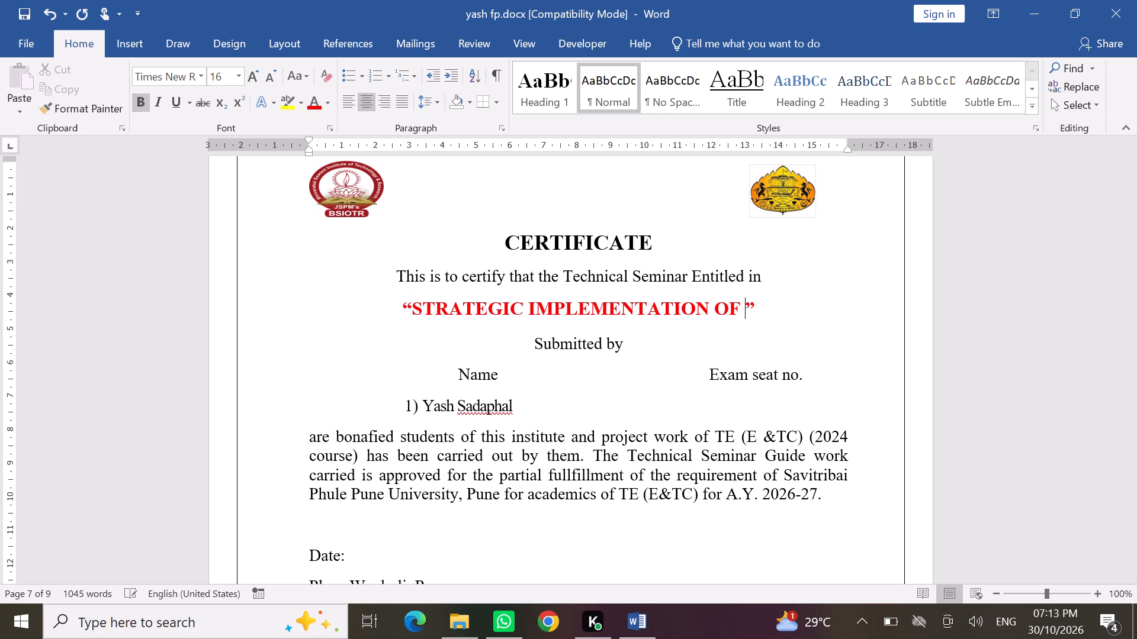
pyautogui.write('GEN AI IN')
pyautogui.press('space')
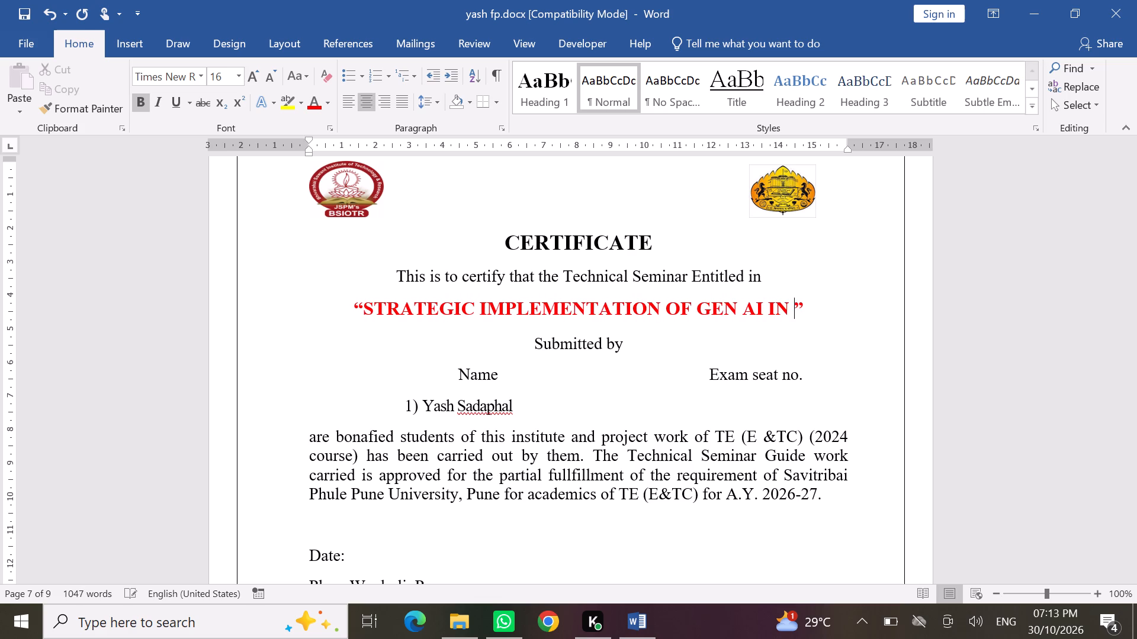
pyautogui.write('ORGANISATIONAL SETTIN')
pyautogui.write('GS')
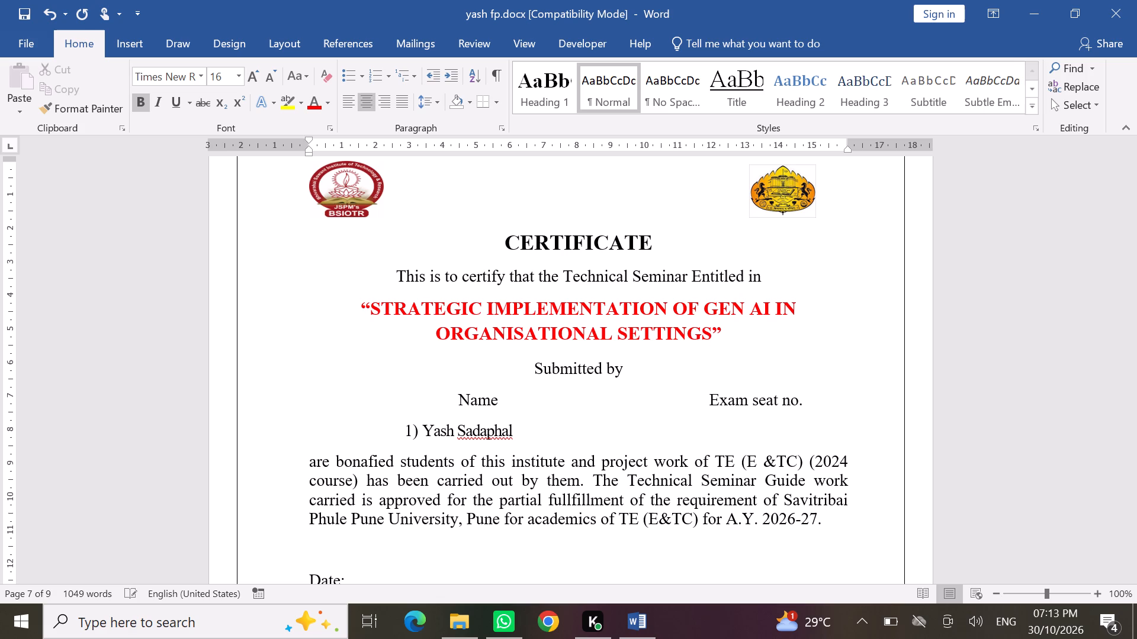
# Review the seminar title on page 6 and the title and Submitted By details on the cover page.
pyautogui.scroll(8, 754, 414)
pyautogui.hscroll(1, 754, 414)
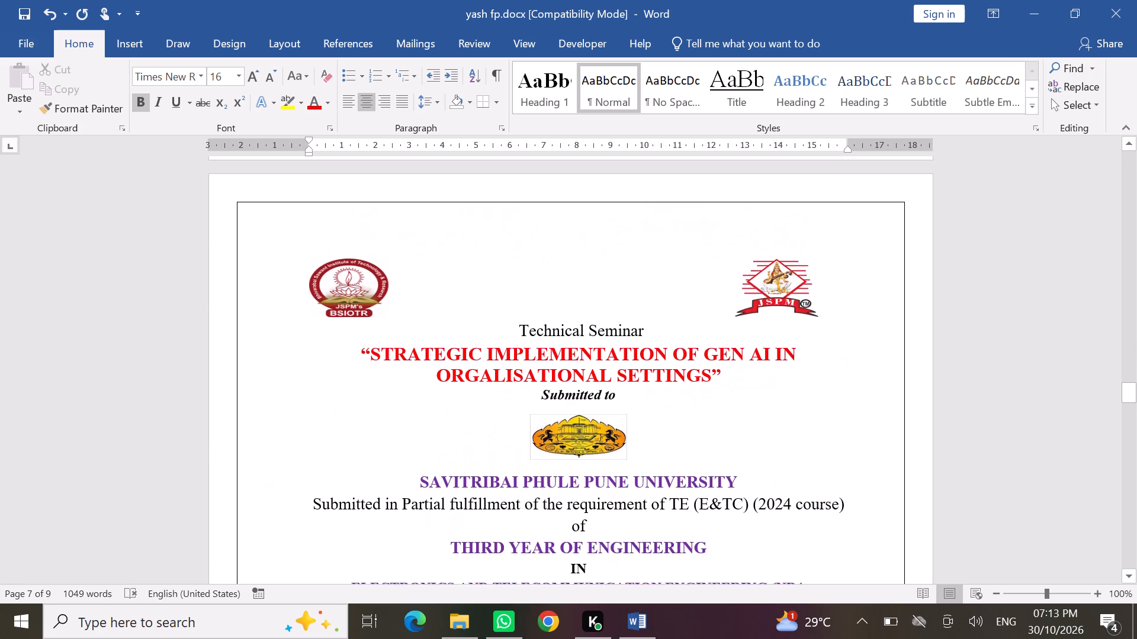
pyautogui.hscroll(1, 754, 414)
pyautogui.scroll(9, 754, 414)
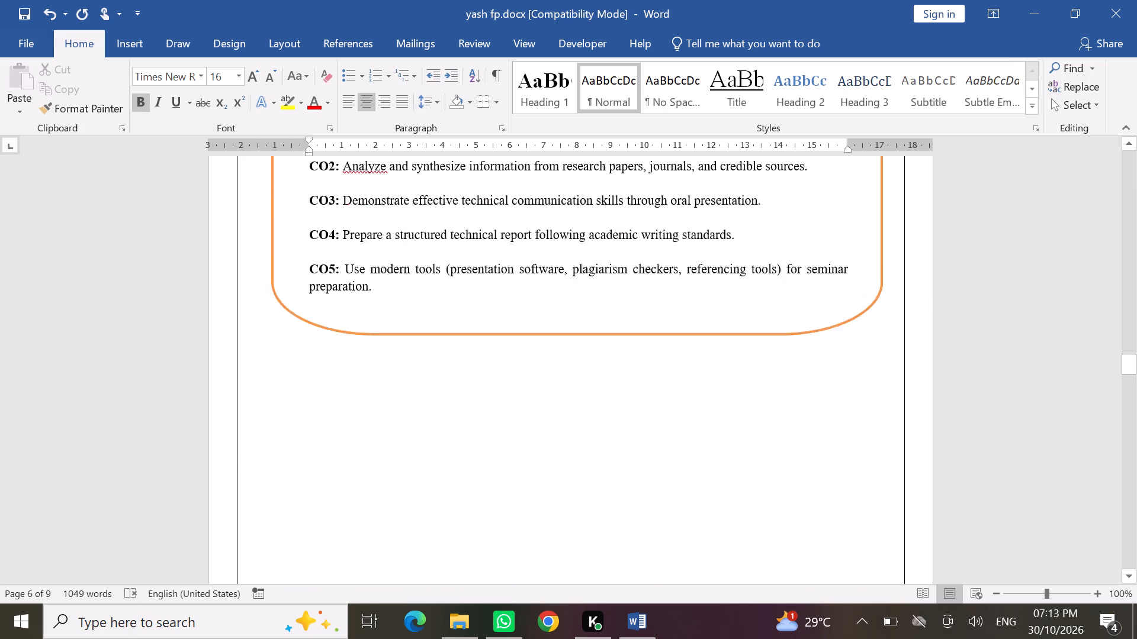
pyautogui.scroll(6, 754, 414)
pyautogui.scroll(20, 754, 414)
pyautogui.scroll(20, 754, 414)
pyautogui.scroll(10, 754, 414)
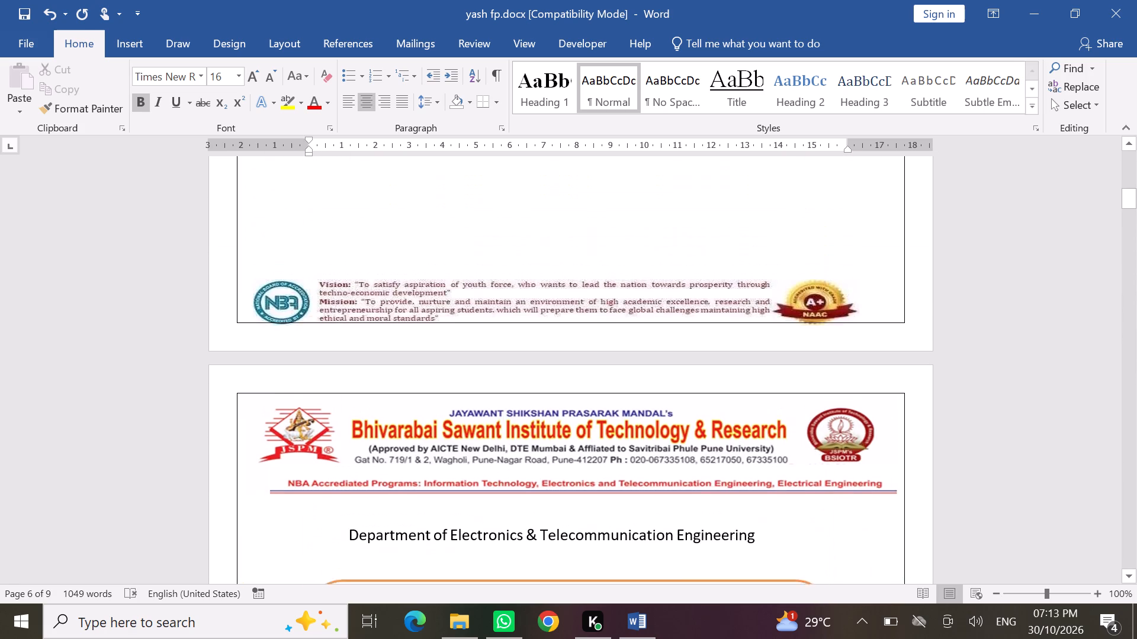
pyautogui.hscroll(2, 754, 414)
pyautogui.scroll(4, 754, 414)
pyautogui.scroll(-2, 754, 414)
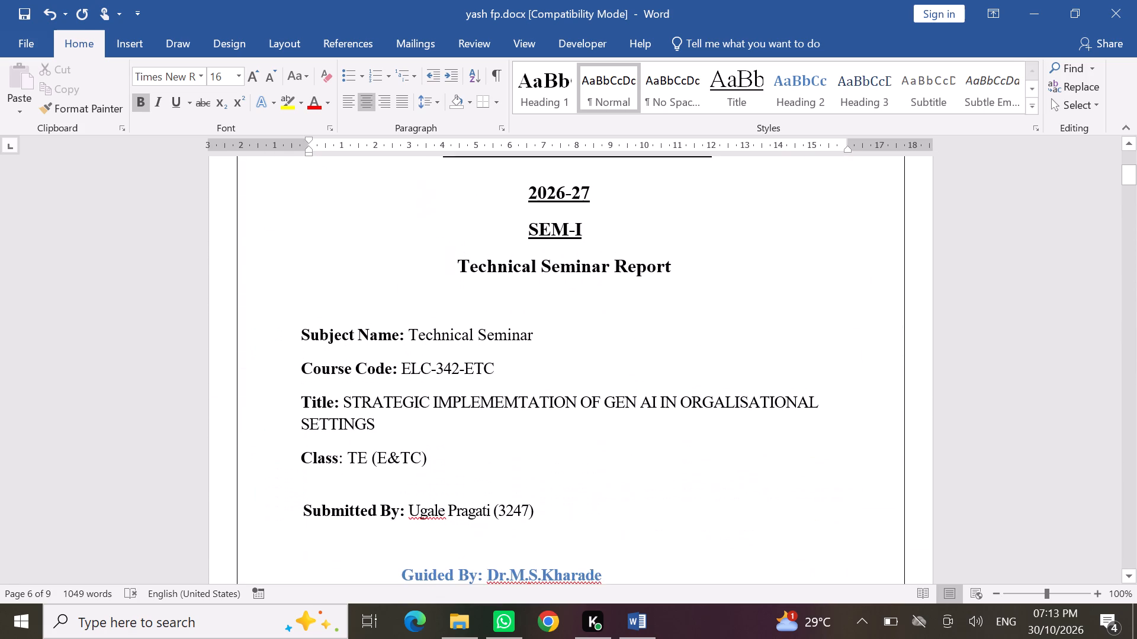
# Replace the previous student's name under Submitted by on the Certificate page with the new student's name.
pyautogui.scroll(-14, 754, 414)
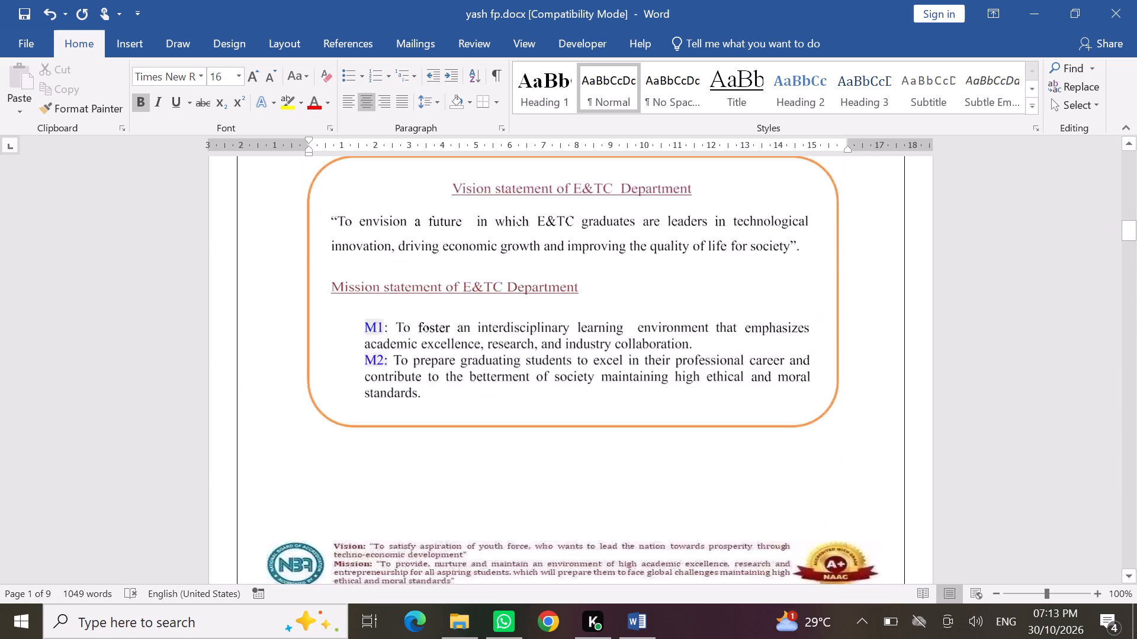
pyautogui.scroll(-14, 754, 414)
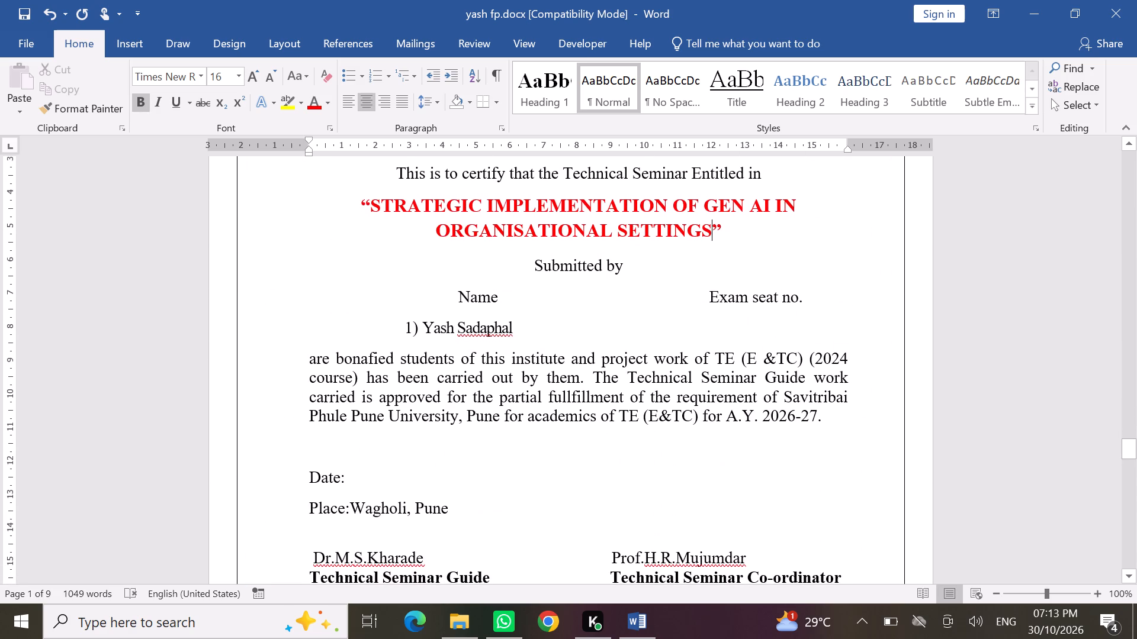
pyautogui.scroll(-1, 754, 414)
pyautogui.click(522, 325)
pyautogui.press('Left')
pyautogui.press('Left')
pyautogui.press('BackSpace')
pyautogui.press('BackSpace')
pyautogui.press('BackSpace')
pyautogui.press('BackSpace')
pyautogui.press('BackSpace')
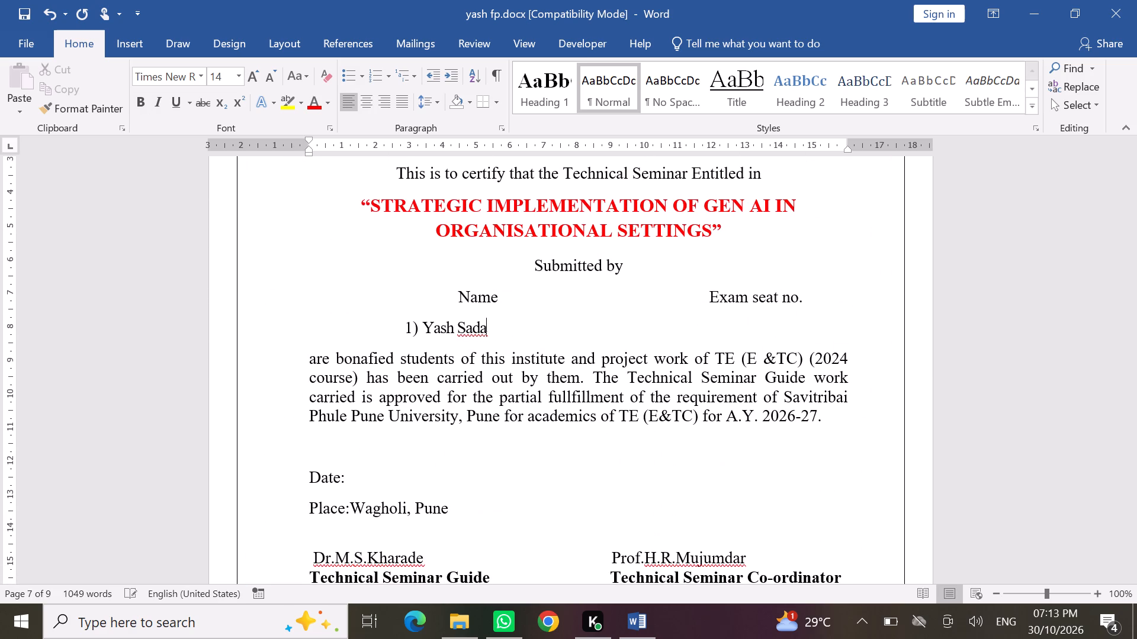
pyautogui.press('BackSpace')
pyautogui.press('BackSpace')
pyautogui.press('BackSpace')
pyautogui.press('BackSpace')
pyautogui.press('BackSpace')
pyautogui.press('BackSpace')
pyautogui.press('BackSpace')
pyautogui.press('BackSpace')
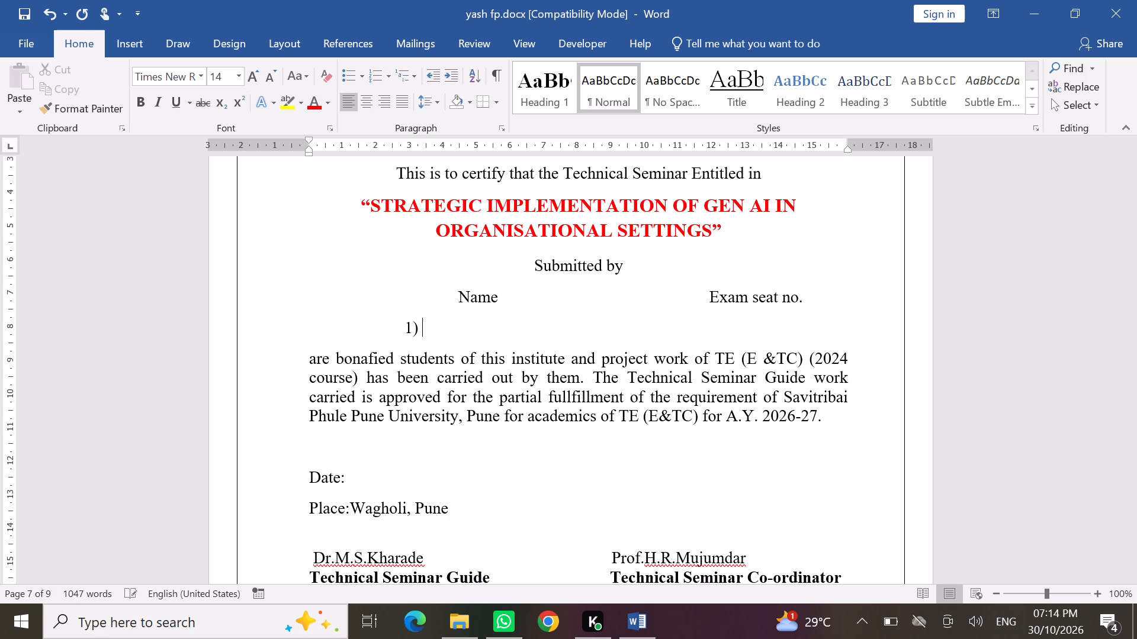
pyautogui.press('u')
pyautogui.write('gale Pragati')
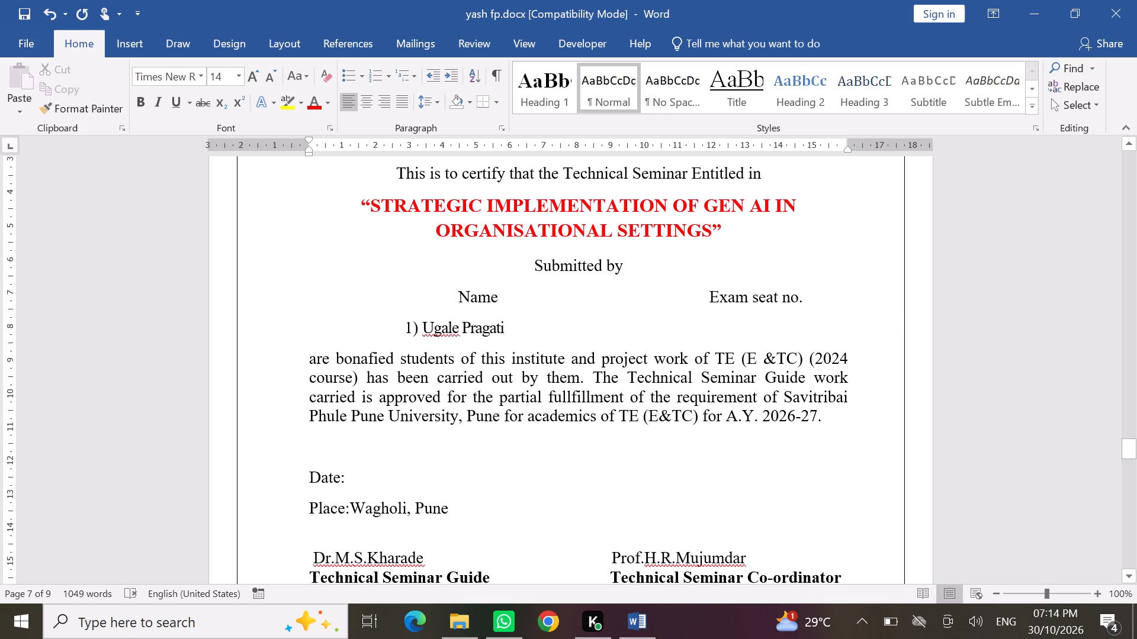
# Replace the previous student's name under Submitted by on the page 8 Certificate with the new student's name.
pyautogui.scroll(-1, 597, 443)
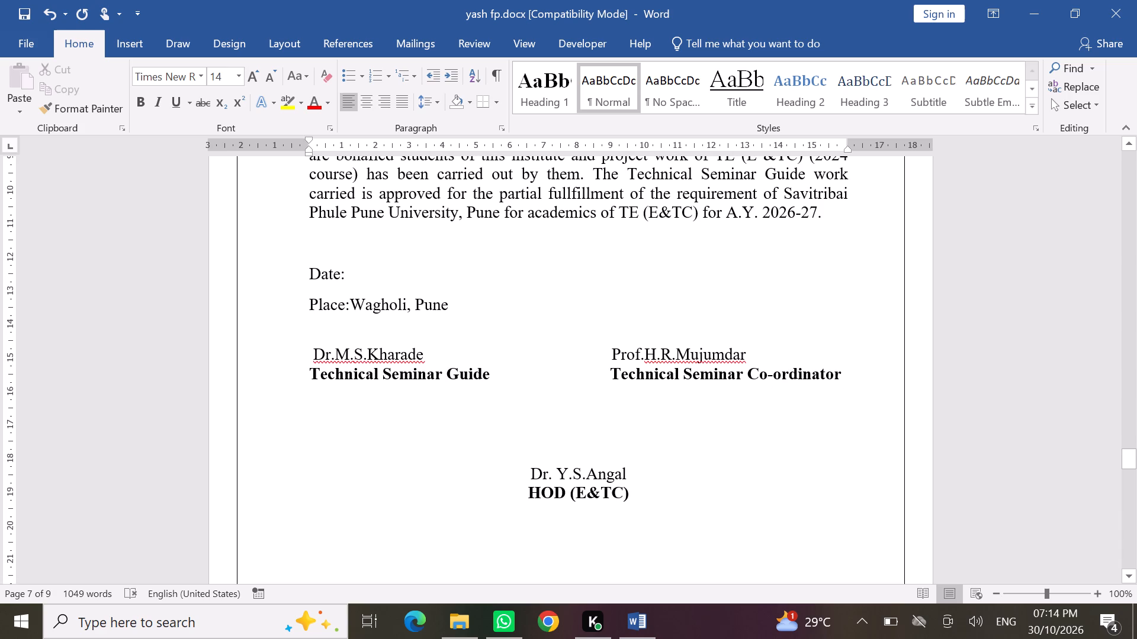
pyautogui.scroll(-4, 597, 443)
pyautogui.scroll(1, 597, 443)
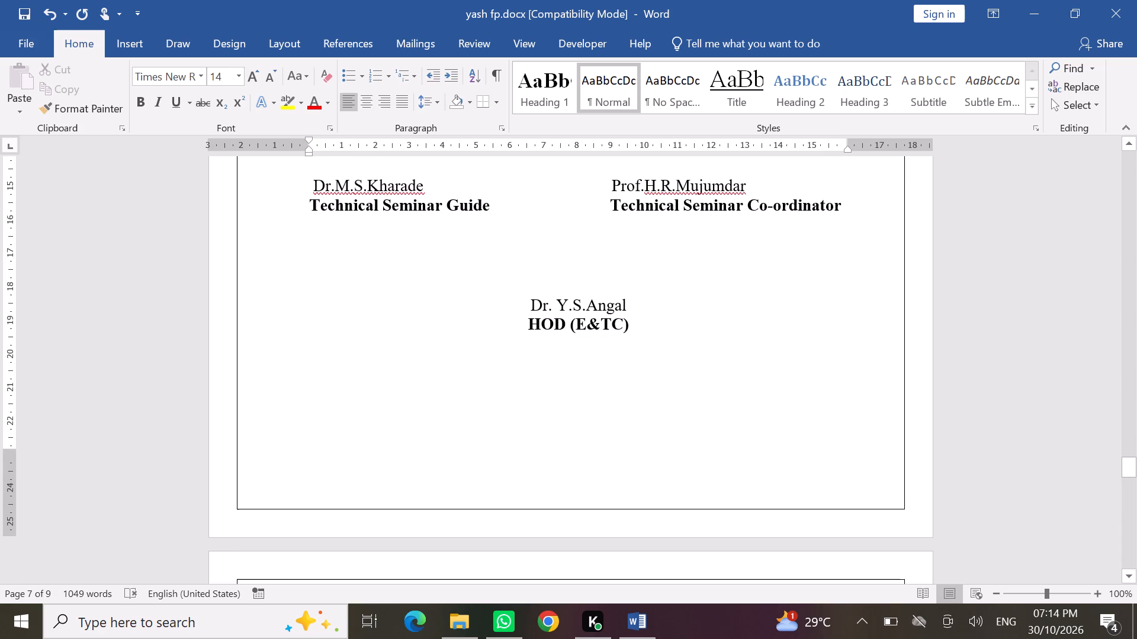
pyautogui.scroll(1, 597, 443)
pyautogui.scroll(-2, 597, 443)
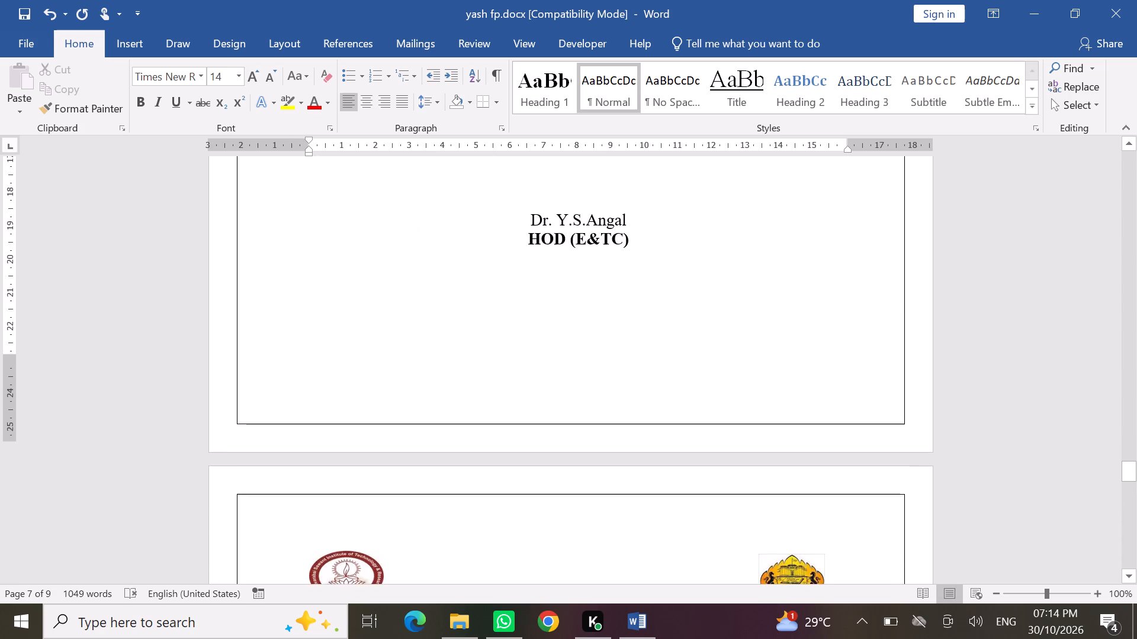
pyautogui.scroll(-3, 597, 443)
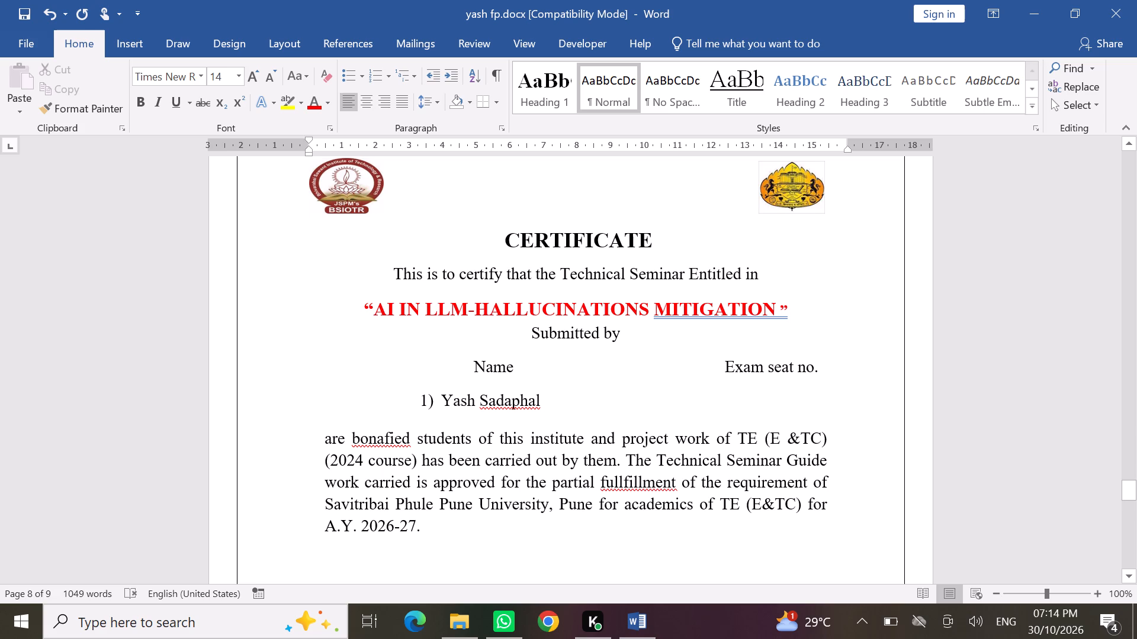
pyautogui.scroll(-1, 641, 370)
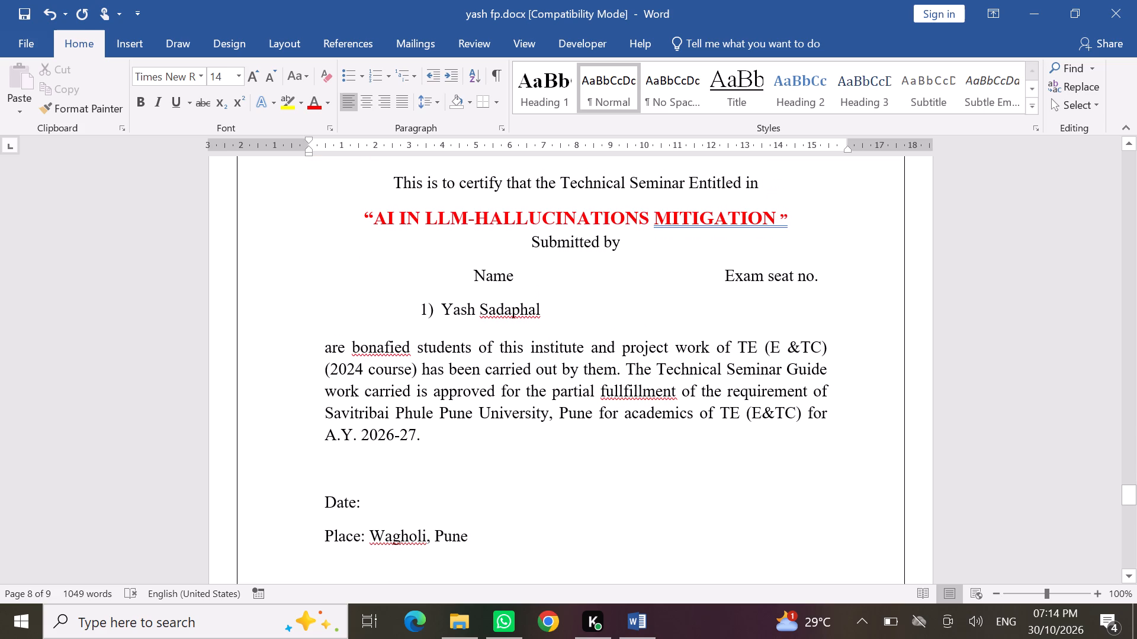
pyautogui.click(542, 305)
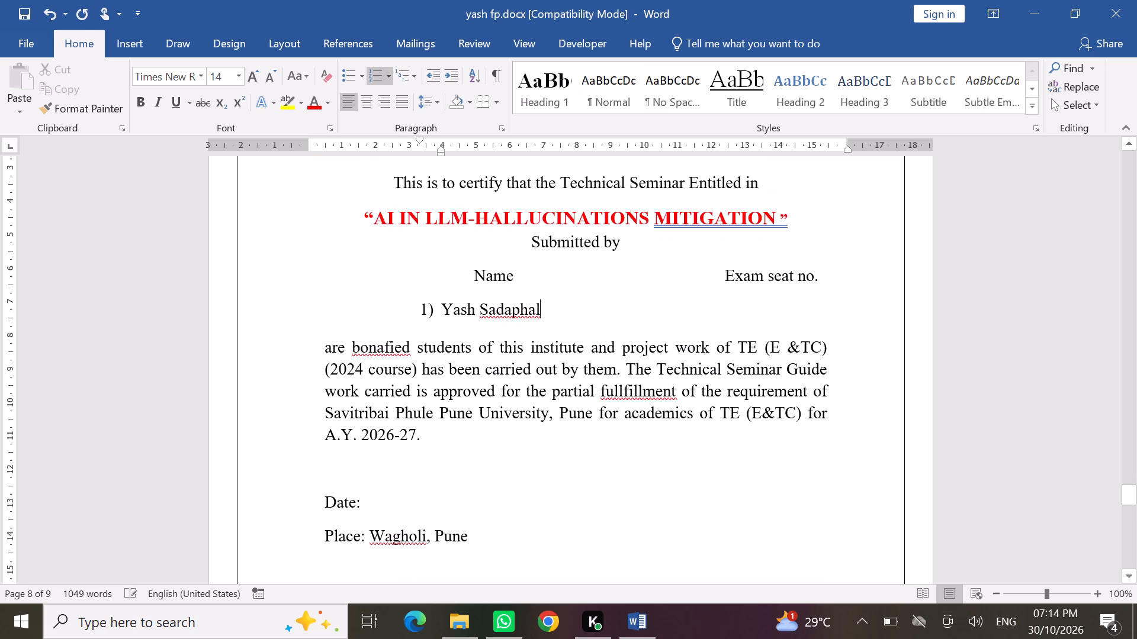
pyautogui.press('BackSpace')
pyautogui.press('BackSpace')
pyautogui.press('BackSpace')
pyautogui.press('BackSpace')
pyautogui.press('BackSpace')
pyautogui.press('BackSpace')
pyautogui.press('BackSpace')
pyautogui.press('BackSpace')
pyautogui.press('BackSpace')
pyautogui.press('BackSpace')
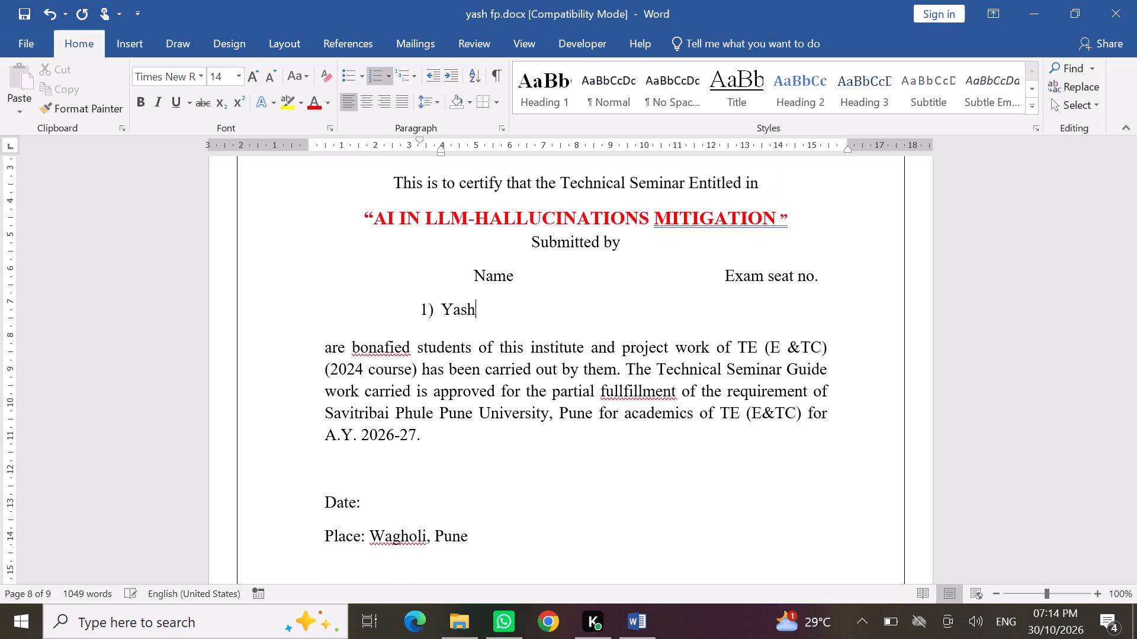
pyautogui.press('BackSpace')
pyautogui.press('BackSpace')
pyautogui.press('BackSpace')
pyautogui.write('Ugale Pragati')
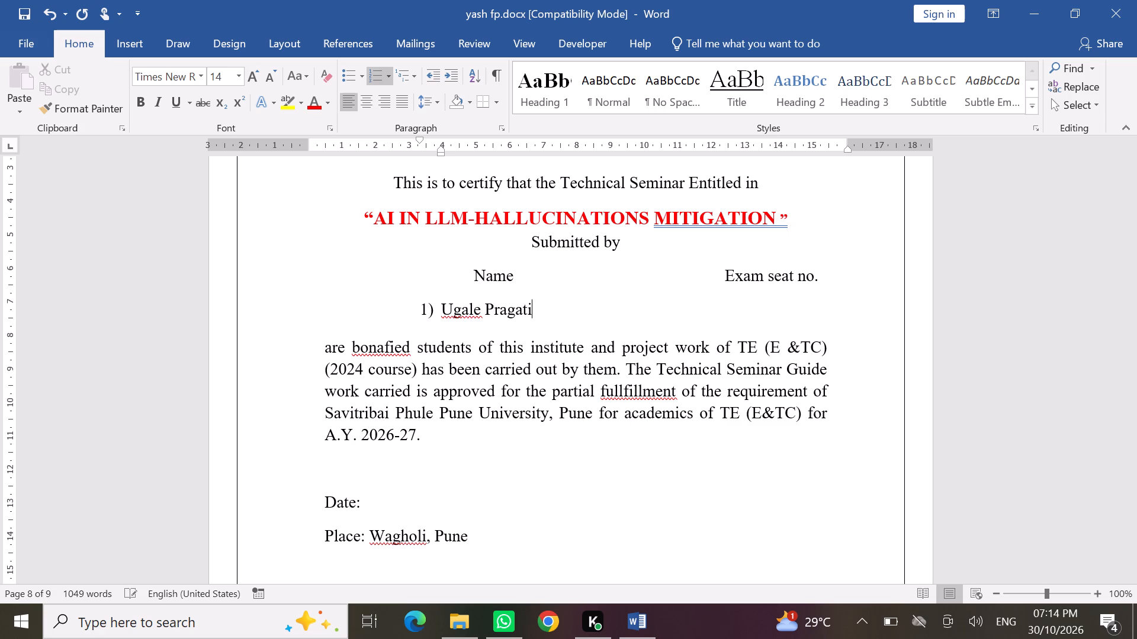
# Replace the red quoted seminar title on the page 8 Certificate with "STRATEGIC IMPLEMENTATION OF GEN AI IN ORGANISATIONAL SETTINGS".
pyautogui.click(778, 215)
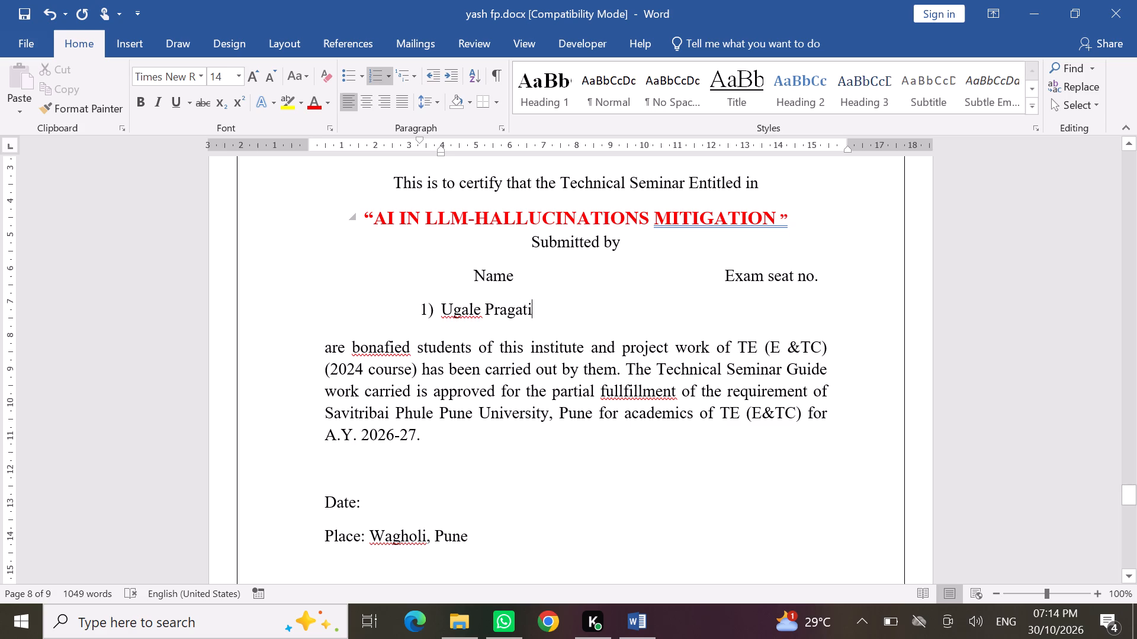
pyautogui.press('BackSpace')
pyautogui.press('BackSpace')
pyautogui.press('BackSpace')
pyautogui.press('BackSpace')
pyautogui.press('BackSpace')
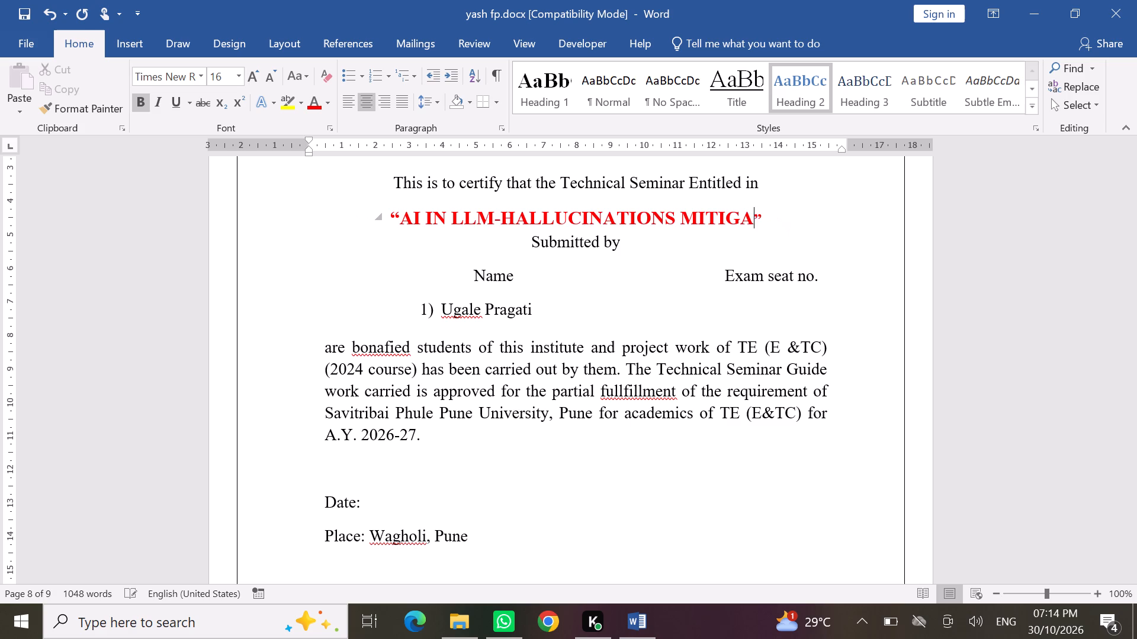
pyautogui.press('BackSpace')
pyautogui.press('BackSpace')
pyautogui.press('BackSpace')
pyautogui.press('BackSpace')
pyautogui.press('BackSpace')
pyautogui.press('BackSpace')
pyautogui.press('BackSpace')
pyautogui.press('BackSpace')
pyautogui.press('BackSpace')
pyautogui.press('BackSpace')
pyautogui.press('BackSpace')
pyautogui.press('BackSpace')
pyautogui.press('BackSpace')
pyautogui.press('BackSpace')
pyautogui.press('BackSpace')
pyautogui.press('BackSpace')
pyautogui.press('BackSpace')
pyautogui.press('BackSpace')
pyautogui.press('BackSpace')
pyautogui.press('BackSpace')
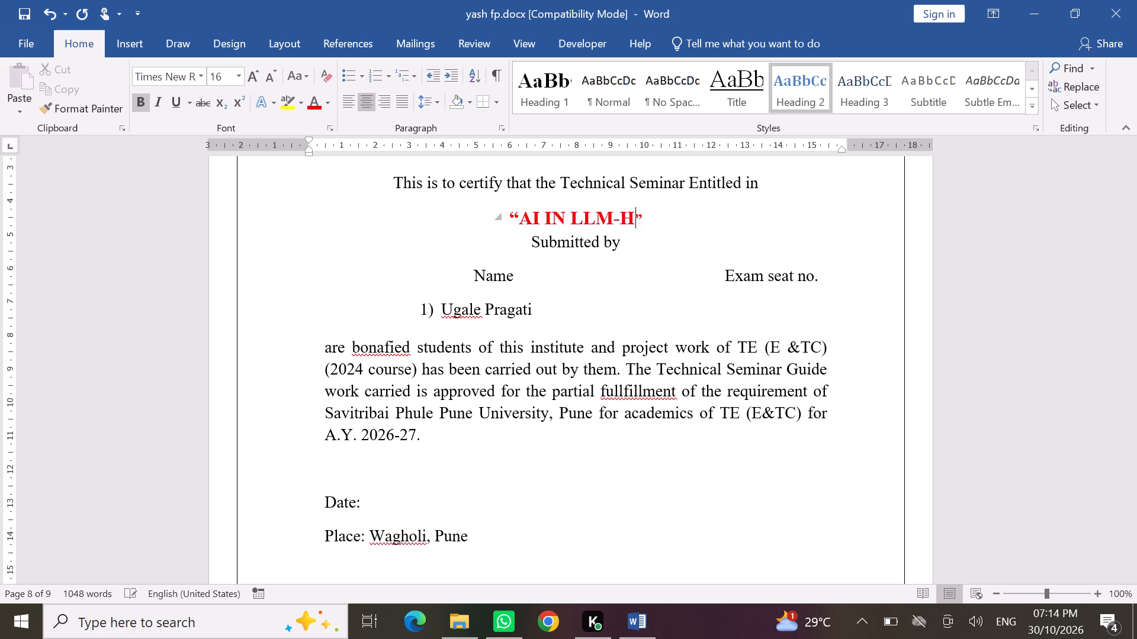
pyautogui.press('BackSpace')
pyautogui.press('BackSpace')
pyautogui.press('BackSpace')
pyautogui.press('BackSpace')
pyautogui.press('BackSpace')
pyautogui.press('BackSpace')
pyautogui.press('BackSpace')
pyautogui.press('BackSpace')
pyautogui.press('BackSpace')
pyautogui.press('BackSpace')
pyautogui.press('BackSpace')
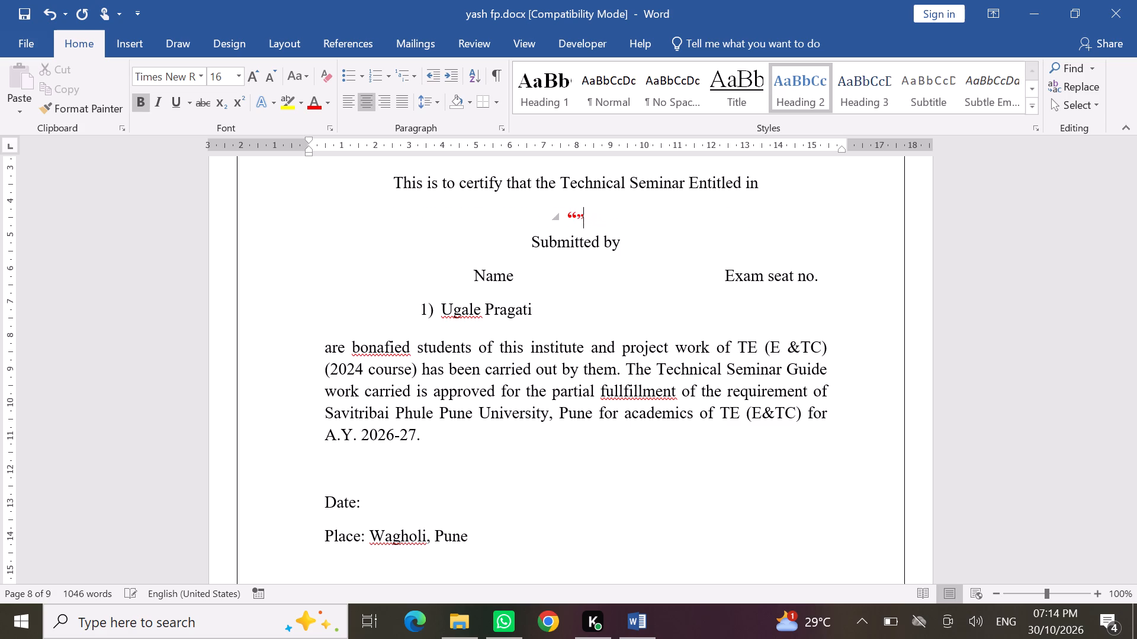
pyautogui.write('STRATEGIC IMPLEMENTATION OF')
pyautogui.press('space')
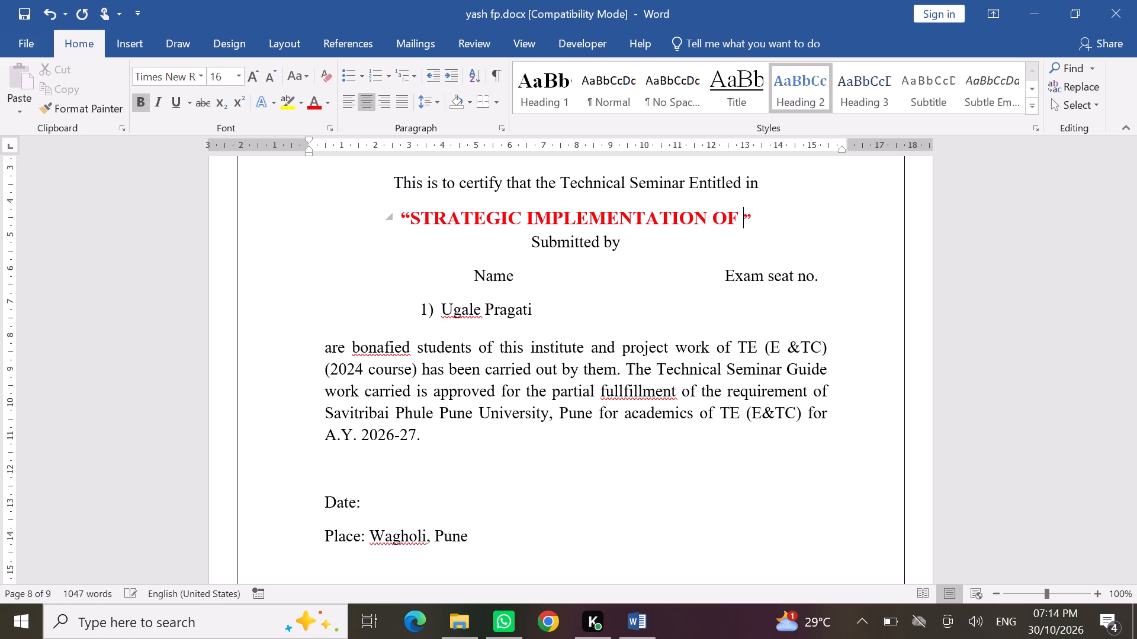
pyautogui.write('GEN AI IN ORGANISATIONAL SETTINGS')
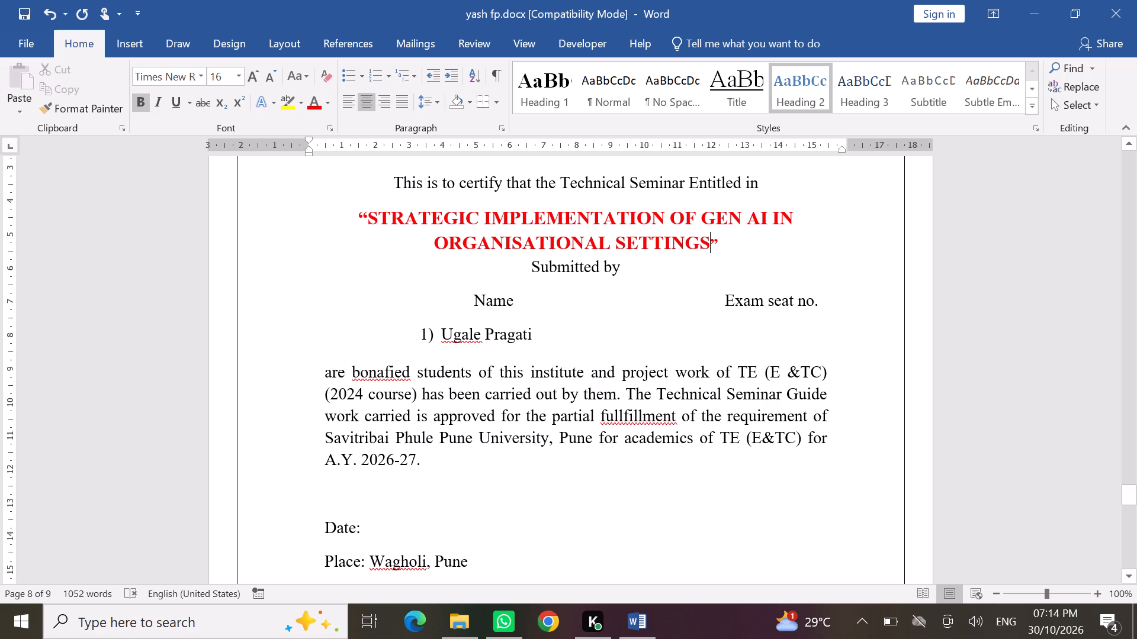
# Review the page 8 Certificate and the Acknowledgement page for the seminar title and student name.
pyautogui.scroll(-2, 704, 306)
pyautogui.scroll(1, 704, 306)
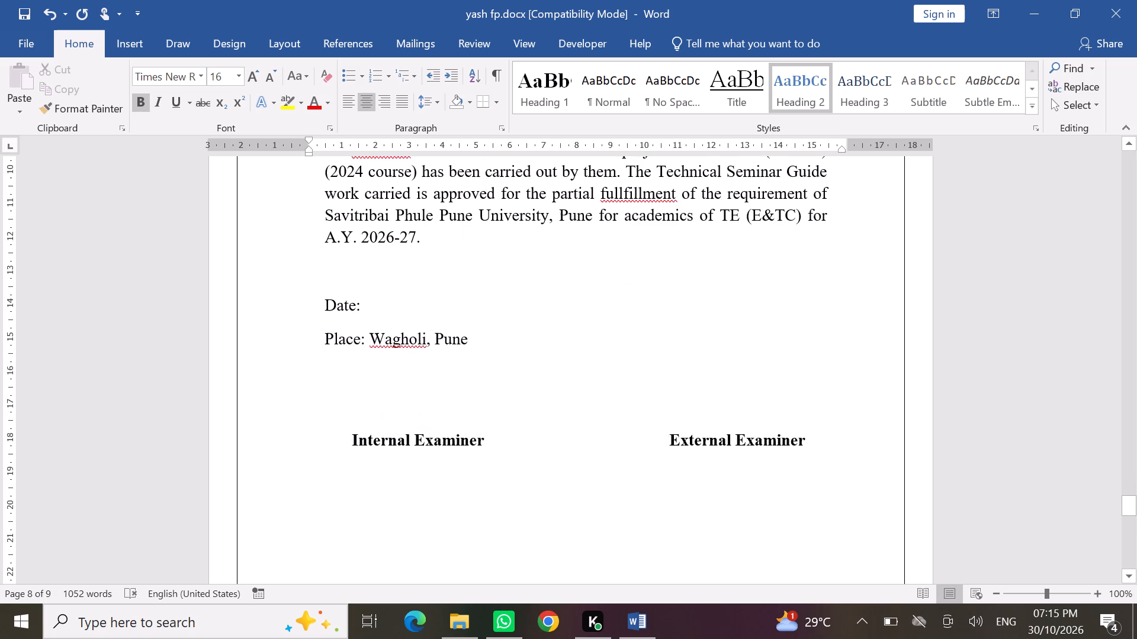
pyautogui.scroll(3, 704, 306)
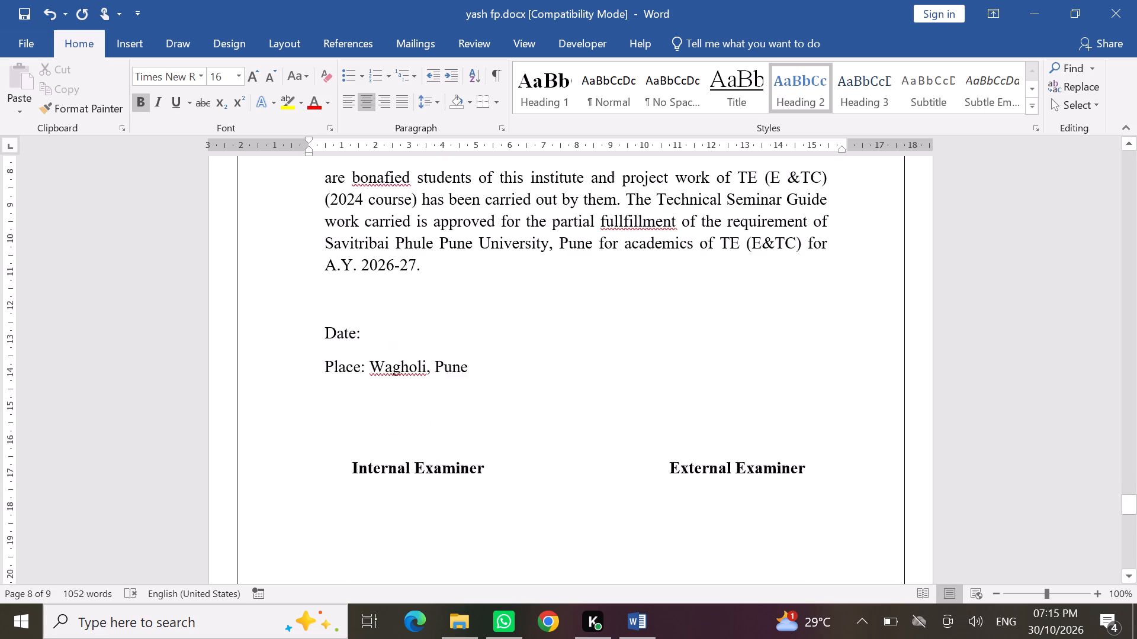
pyautogui.scroll(1, 704, 306)
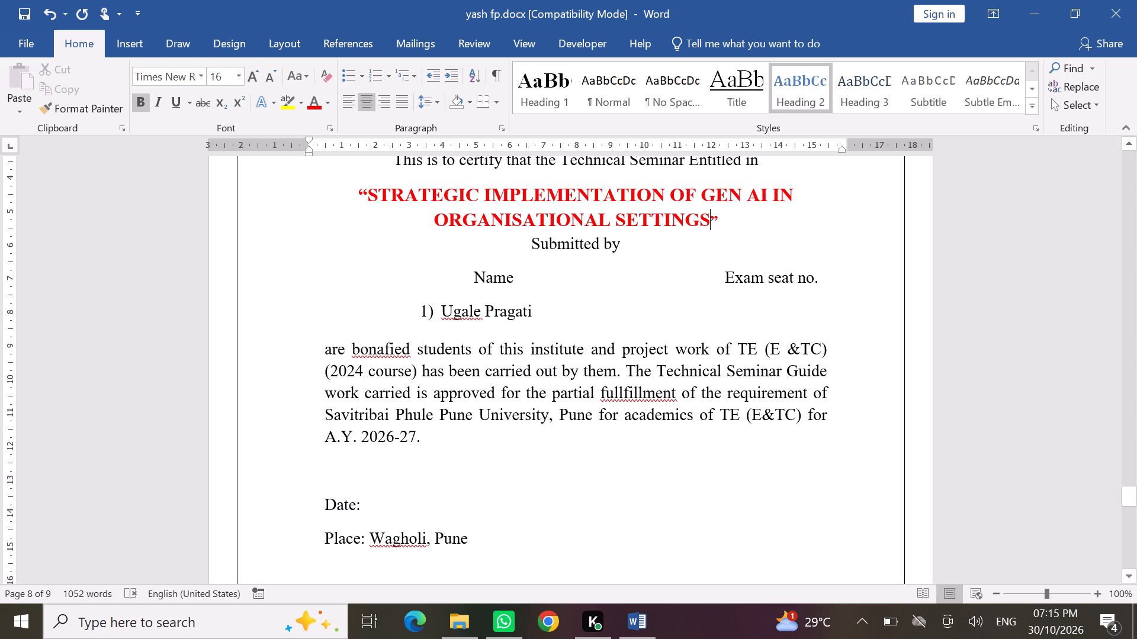
pyautogui.scroll(1, 704, 306)
pyautogui.scroll(-2, 704, 306)
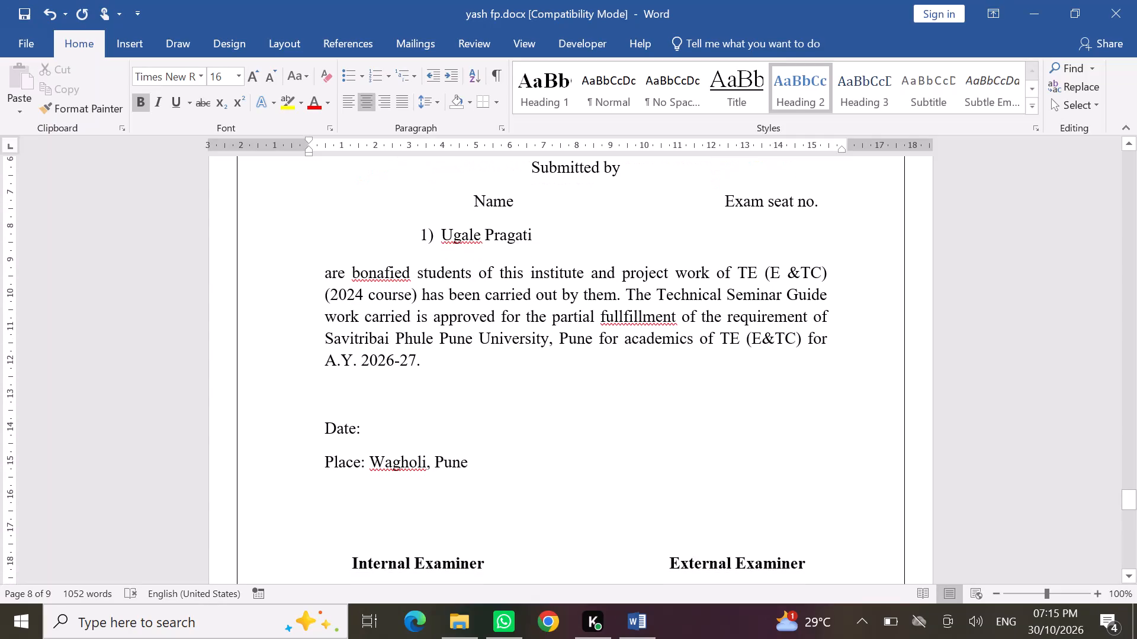
pyautogui.scroll(-9, 704, 306)
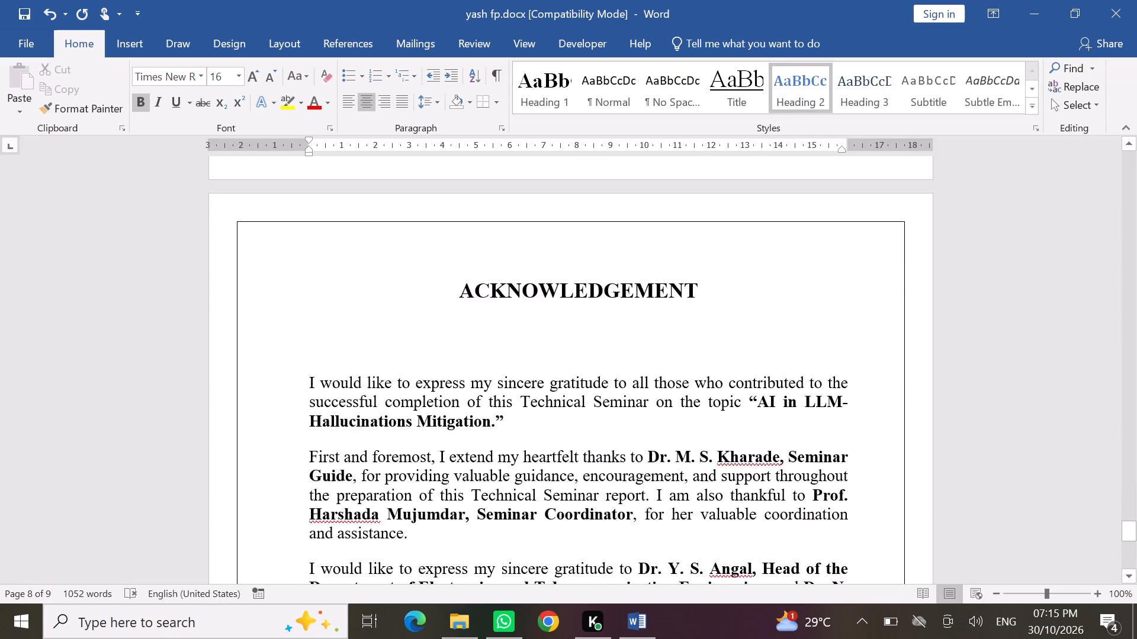
pyautogui.scroll(-8, 704, 306)
pyautogui.scroll(2, 704, 306)
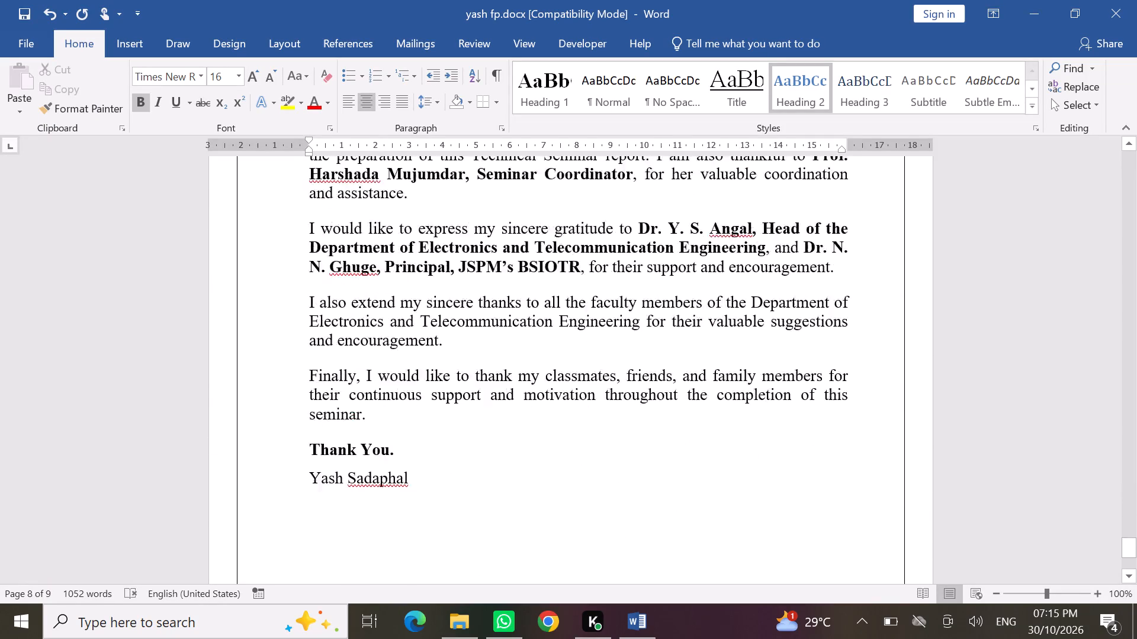
pyautogui.scroll(7, 704, 306)
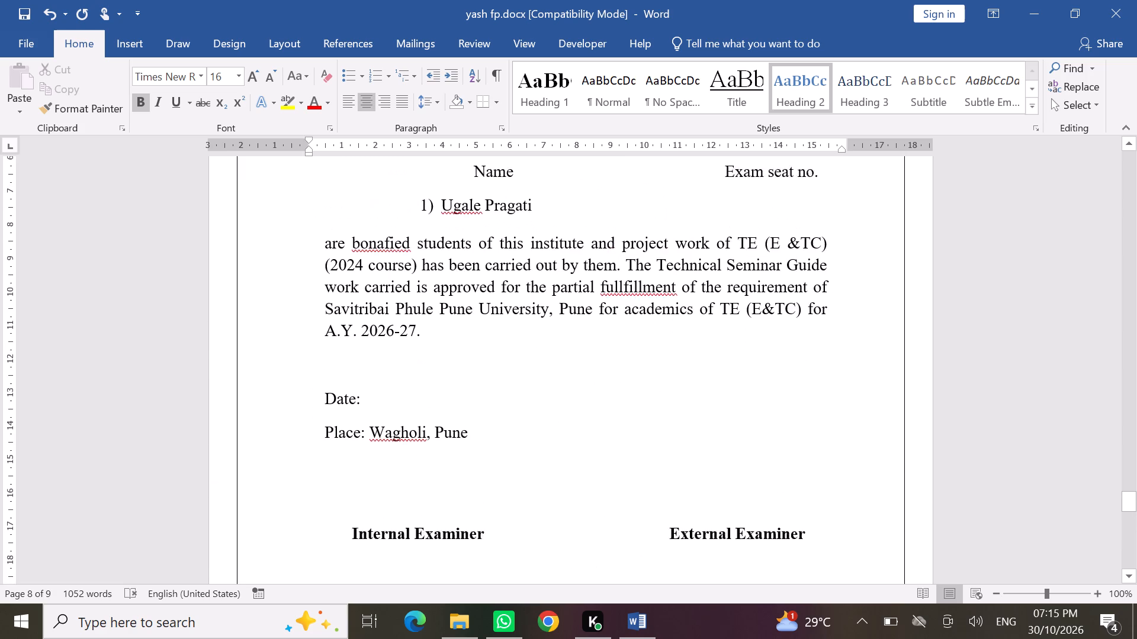
pyautogui.scroll(6, 704, 306)
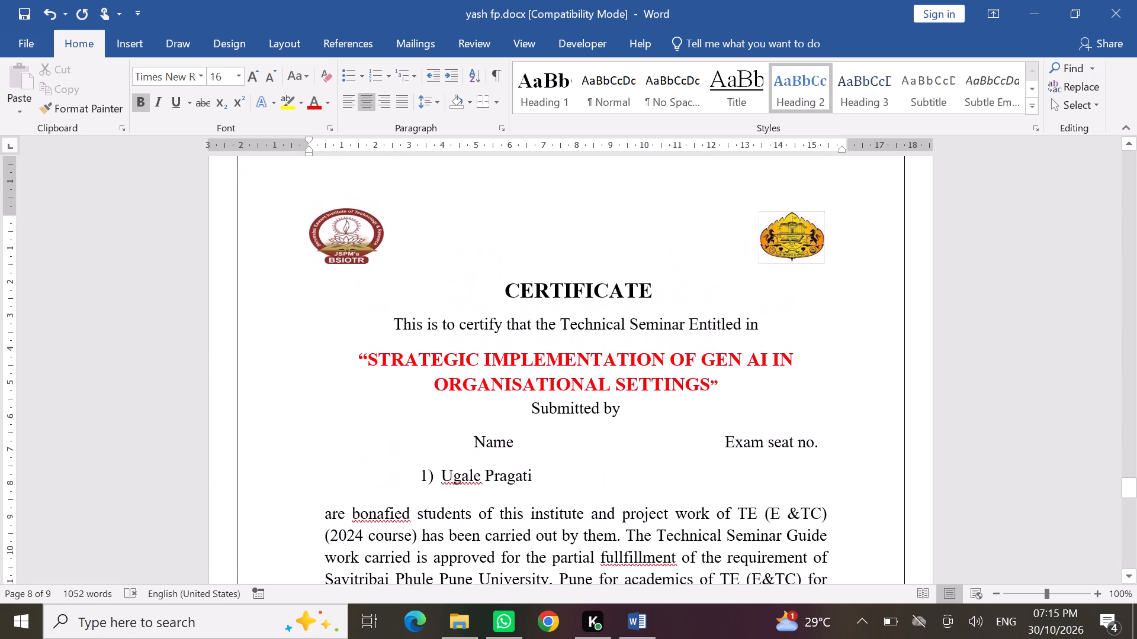
pyautogui.scroll(1, 704, 306)
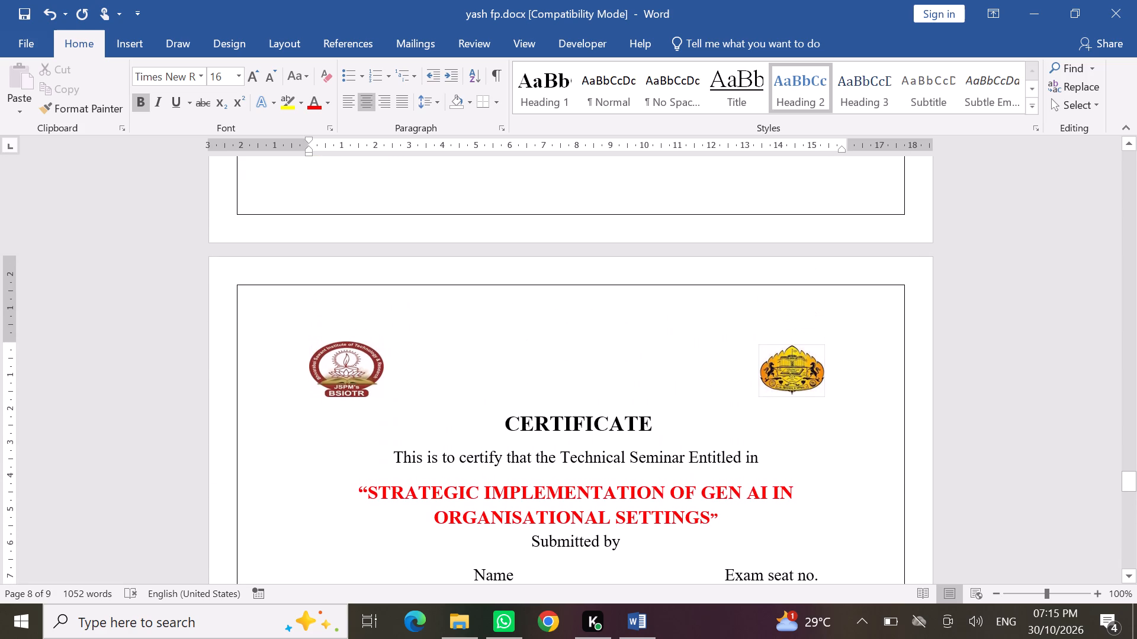
pyautogui.scroll(1, 704, 306)
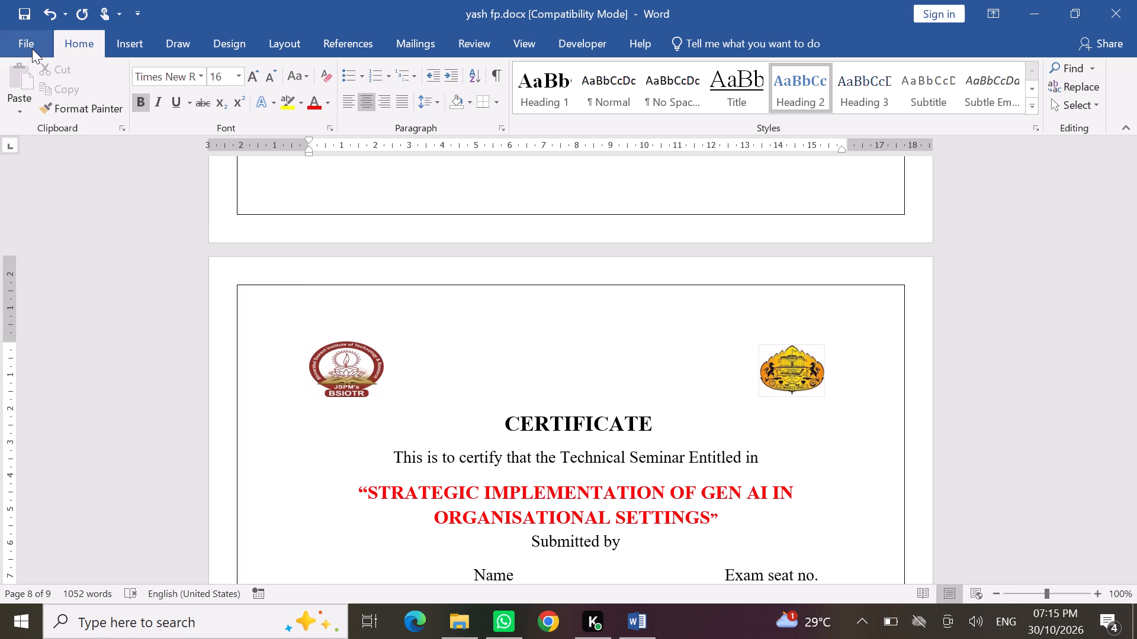
# Save the document as a new Word file named "Pragati front page" in the Downloads folder and close it.
pyautogui.click(32, 49)
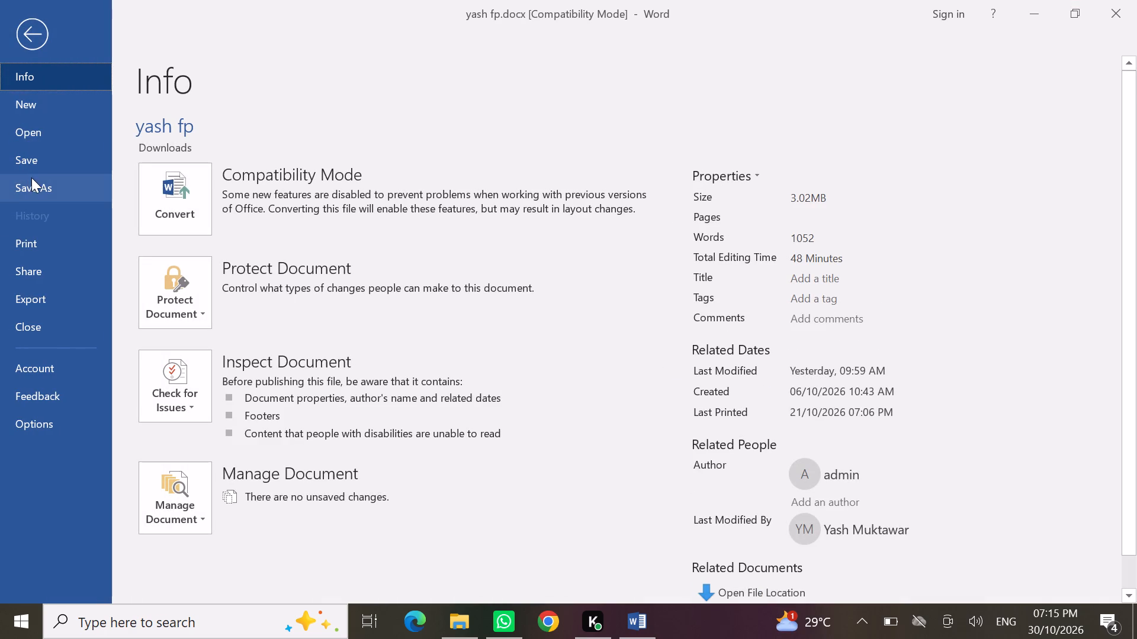
pyautogui.click(33, 178)
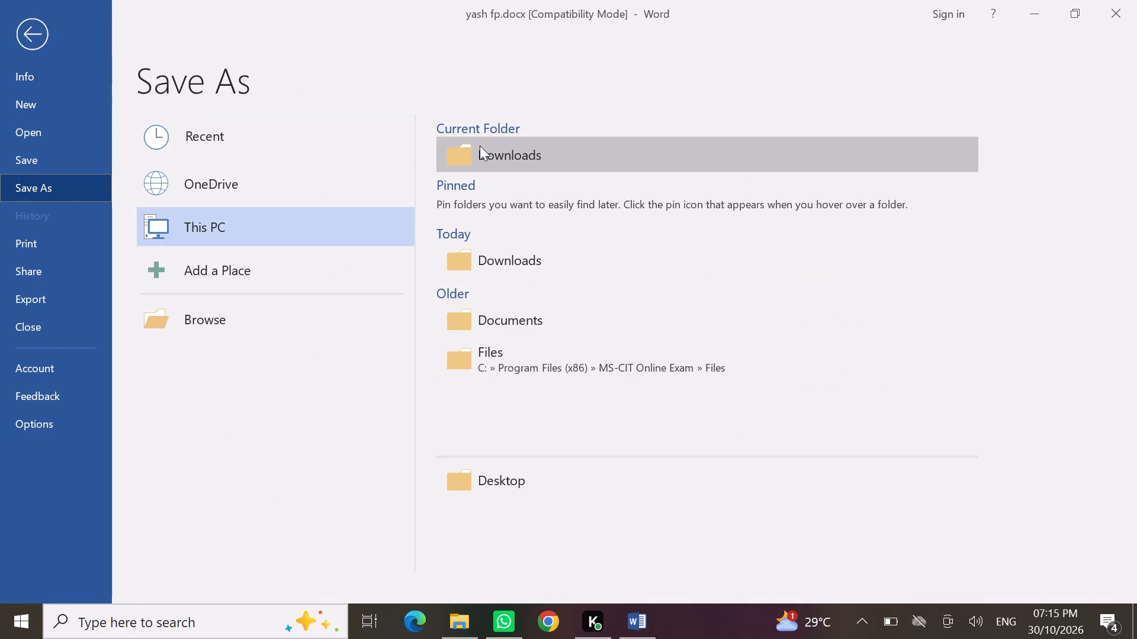
pyautogui.click(480, 146)
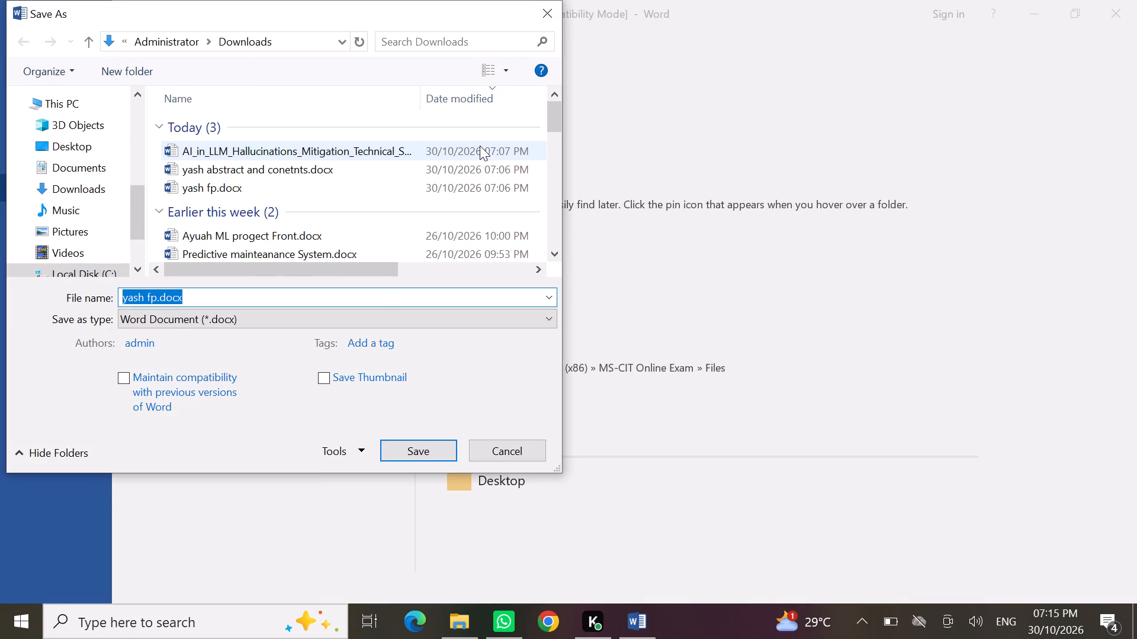
pyautogui.click(155, 296)
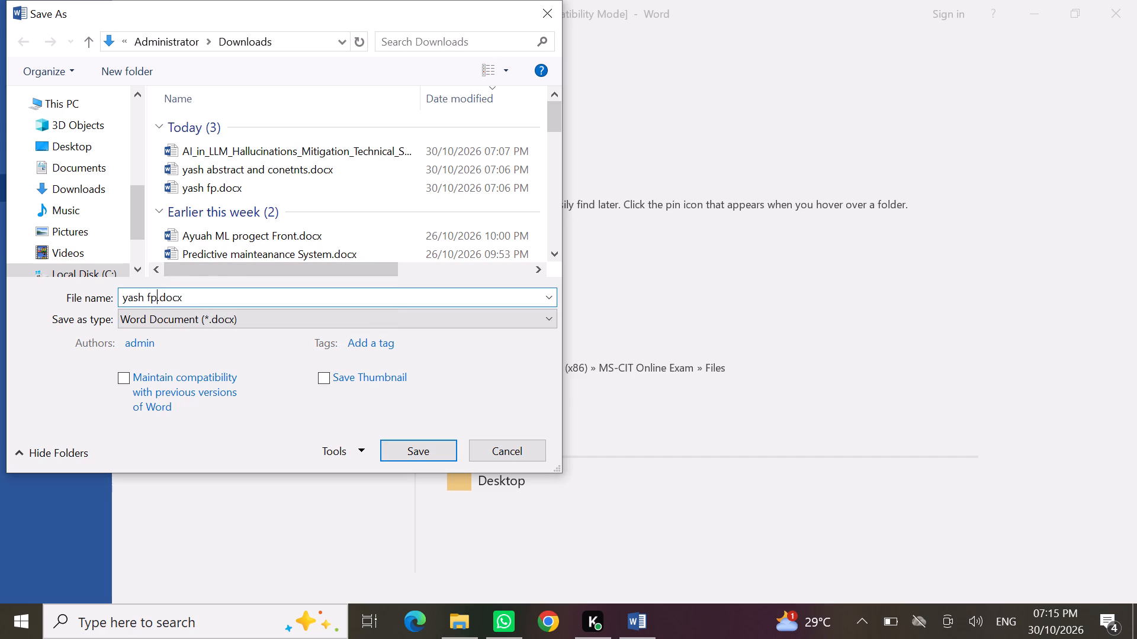
pyautogui.press('BackSpace')
pyautogui.press('BackSpace')
pyautogui.press('BackSpace')
pyautogui.press('BackSpace')
pyautogui.press('BackSpace')
pyautogui.press('BackSpace')
pyautogui.press('BackSpace')
pyautogui.press('BackSpace')
pyautogui.press('BackSpace')
pyautogui.press('BackSpace')
pyautogui.press('BackSpace')
pyautogui.press('BackSpace')
pyautogui.press('BackSpace')
pyautogui.press('BackSpace')
pyautogui.press('BackSpace')
pyautogui.press('BackSpace')
pyautogui.press('BackSpace')
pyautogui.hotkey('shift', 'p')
pyautogui.press('BackSpace')
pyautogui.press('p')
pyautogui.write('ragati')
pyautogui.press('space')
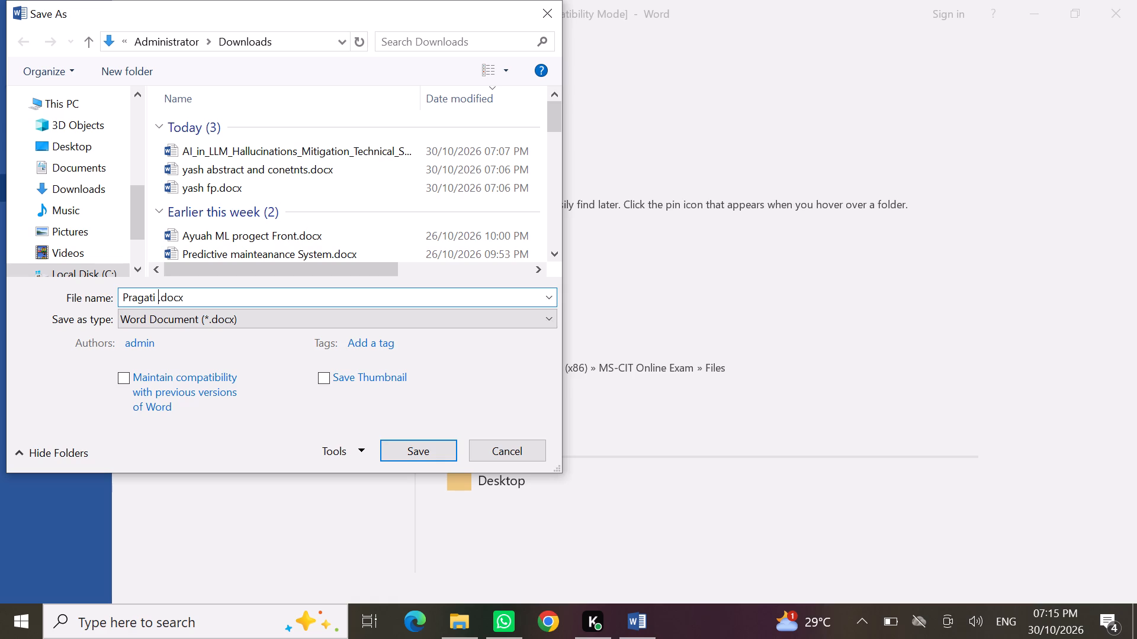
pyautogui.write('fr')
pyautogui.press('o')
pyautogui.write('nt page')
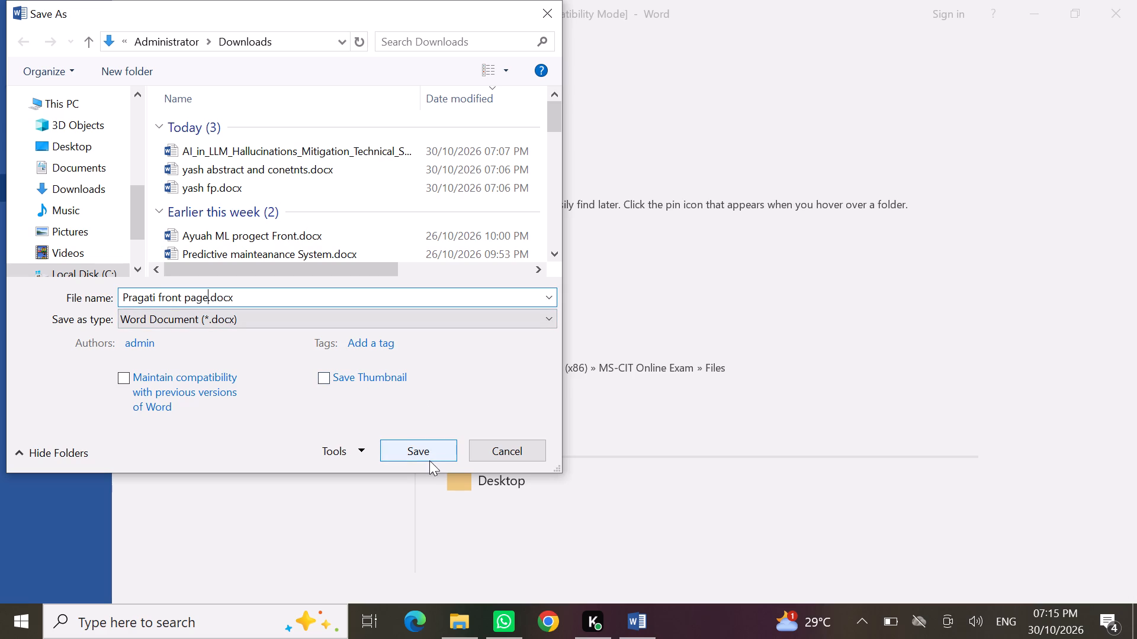
pyautogui.click(433, 452)
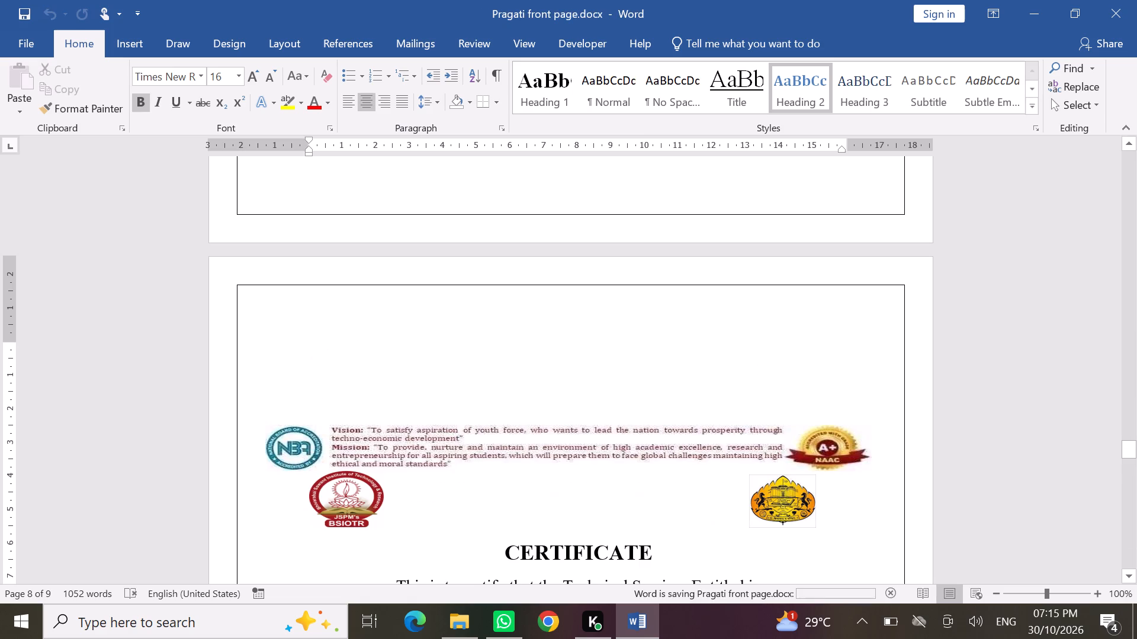
pyautogui.click(1134, 8)
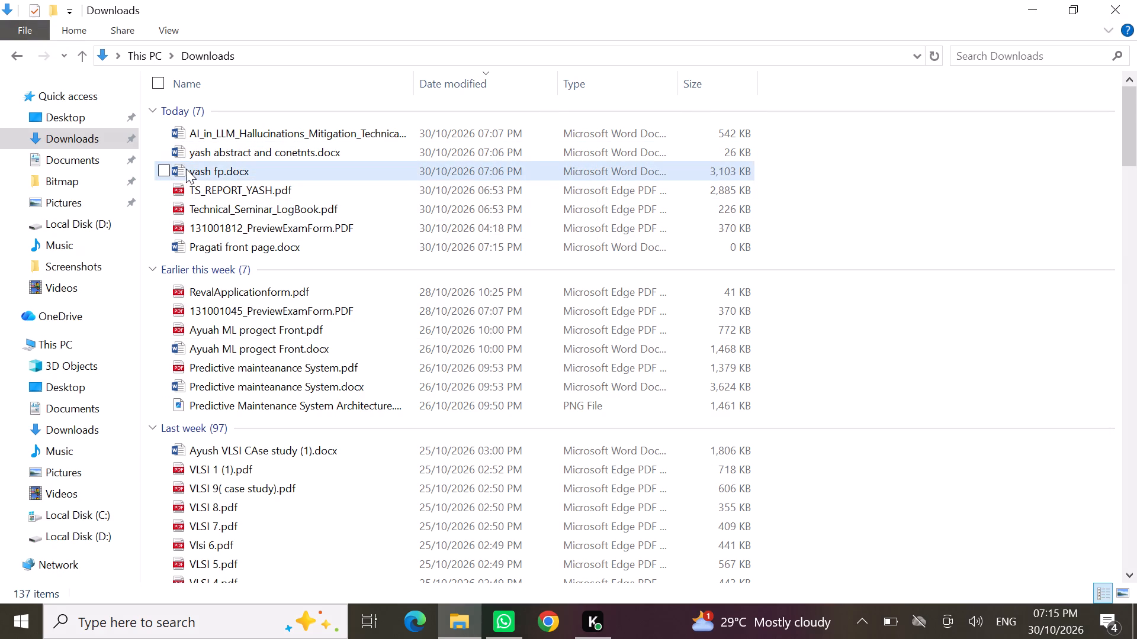
# Open the Word document "yash abstract and conetnts.docx" from the Downloads folder and enable editing.
pyautogui.scroll(4, 297, 175)
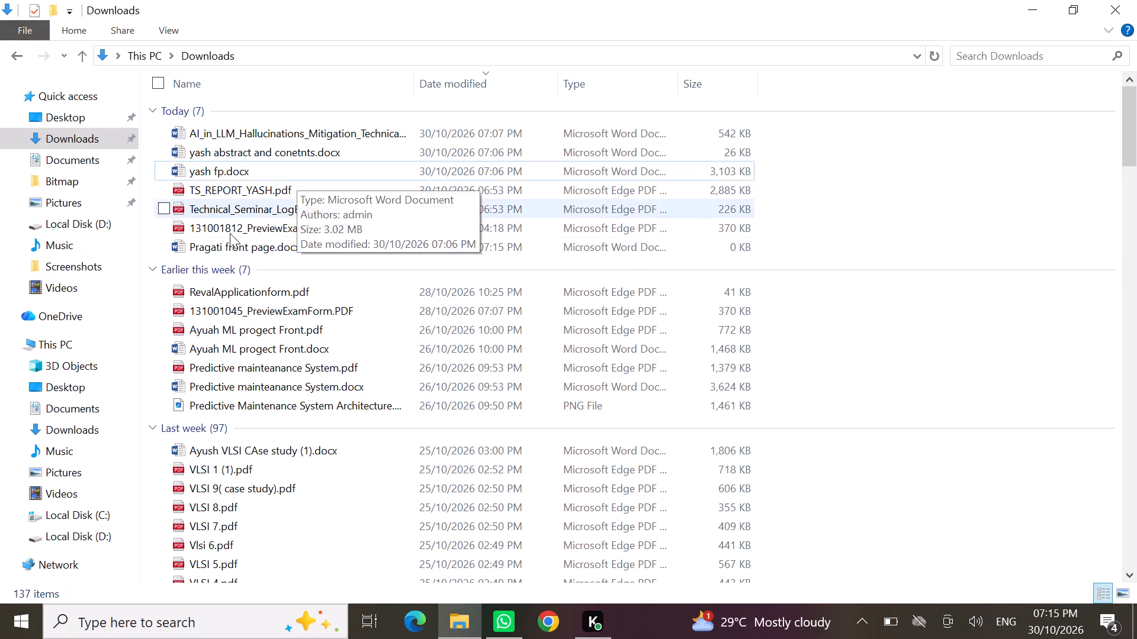
pyautogui.doubleClick(294, 156)
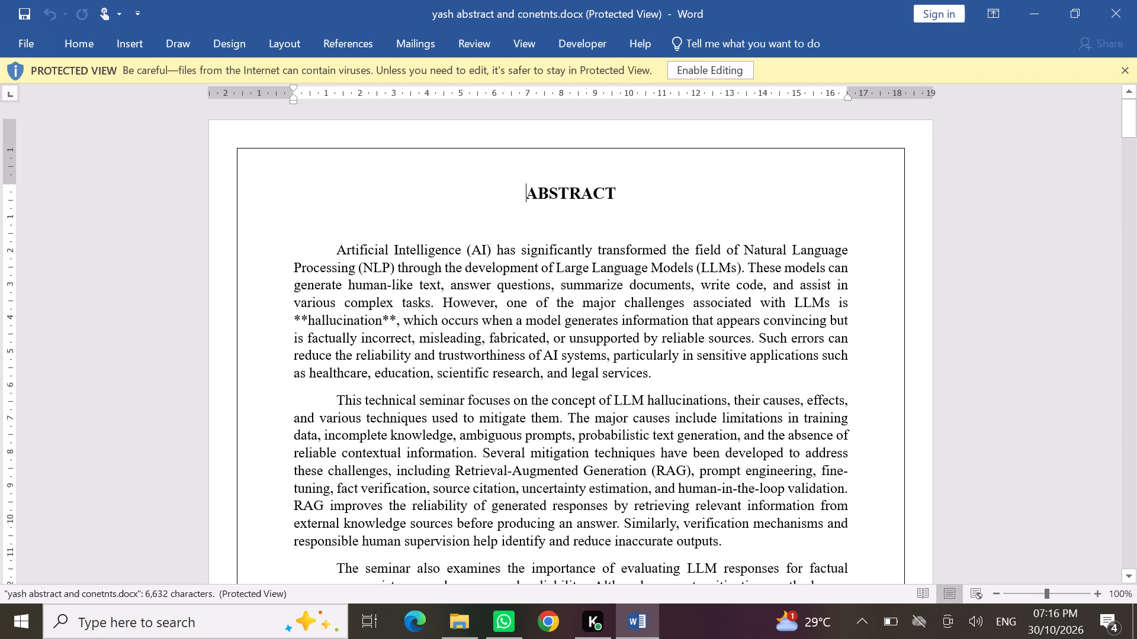
pyautogui.click(727, 71)
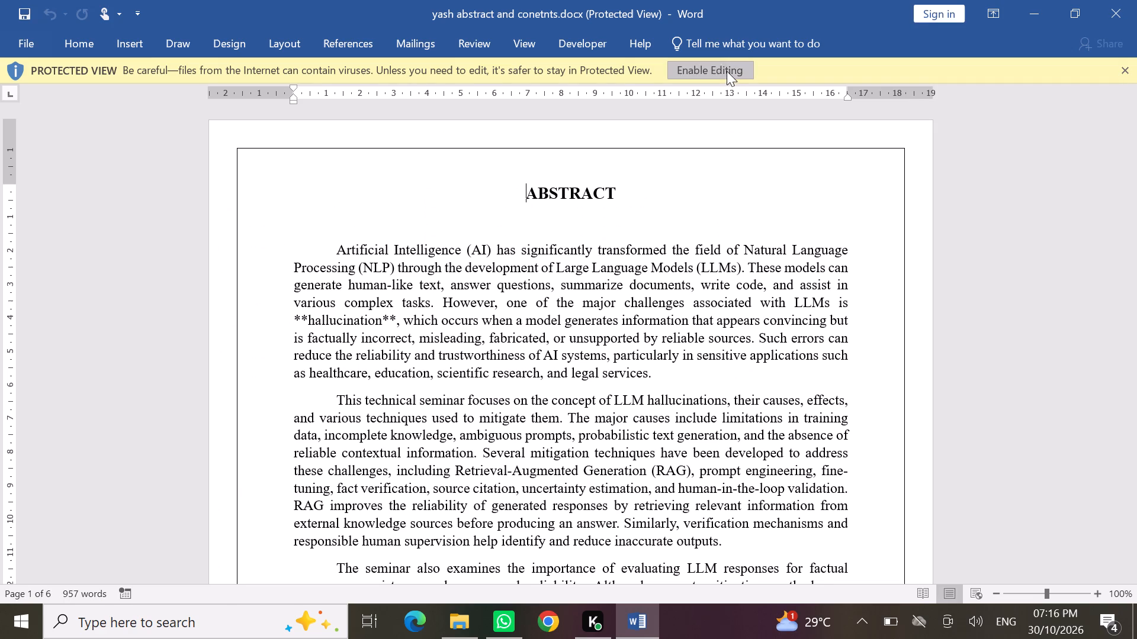
# Examine the abstract, table of contents, nomenclature, and lists of figures and tables, and close the document.
pyautogui.scroll(-1, 538, 297)
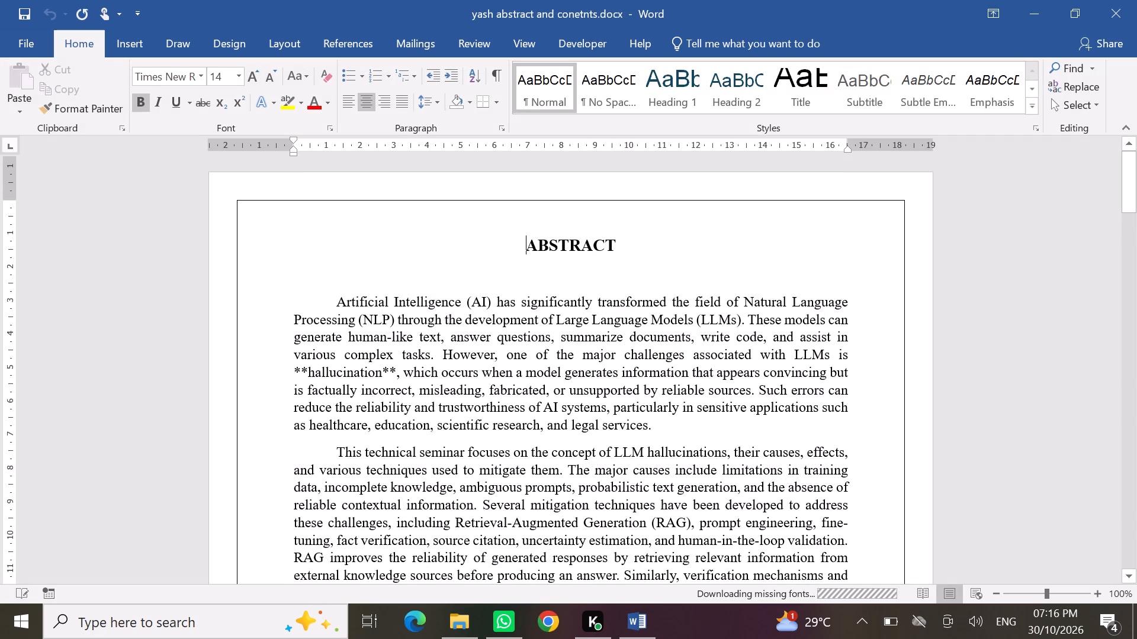
pyautogui.scroll(-1, 538, 297)
pyautogui.scroll(2, 538, 297)
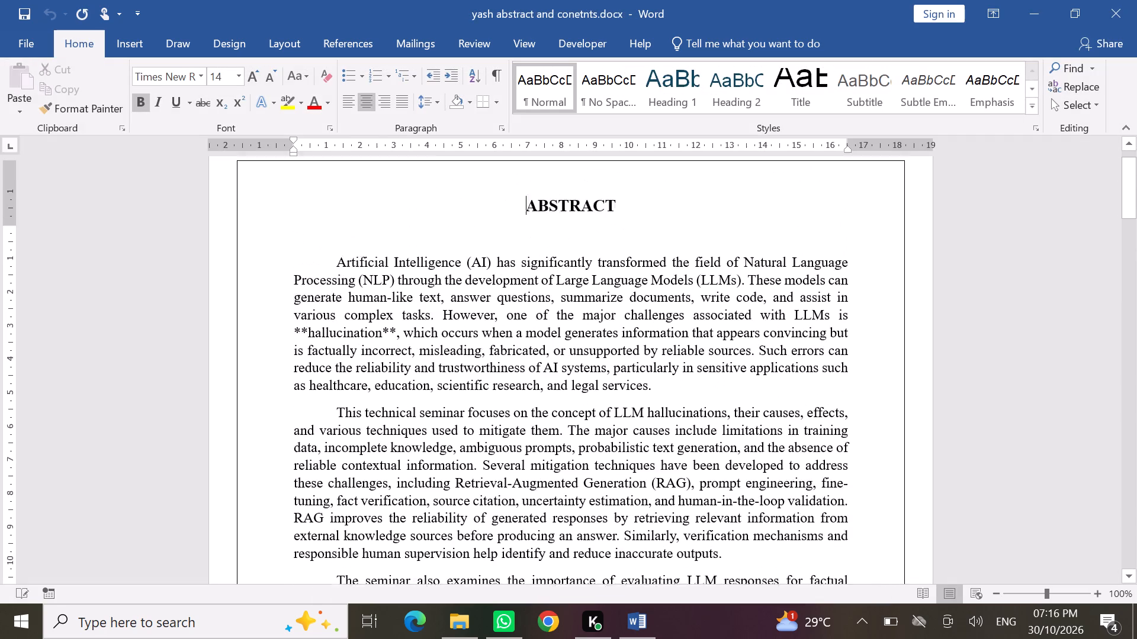
pyautogui.scroll(2, 538, 297)
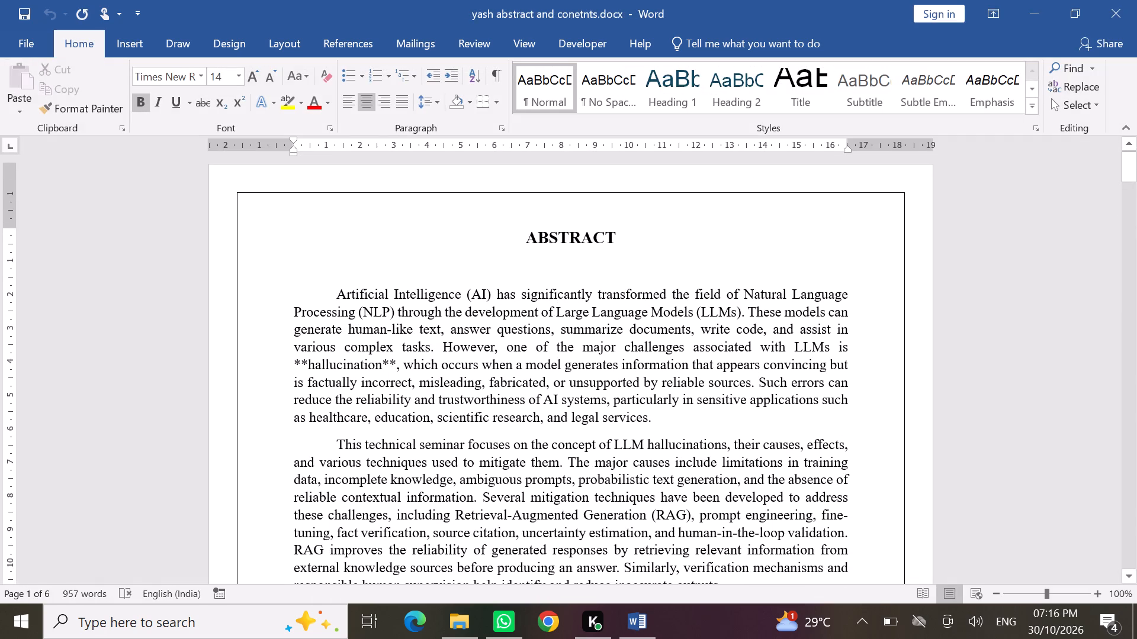
pyautogui.scroll(1, 538, 297)
pyautogui.scroll(-11, 538, 297)
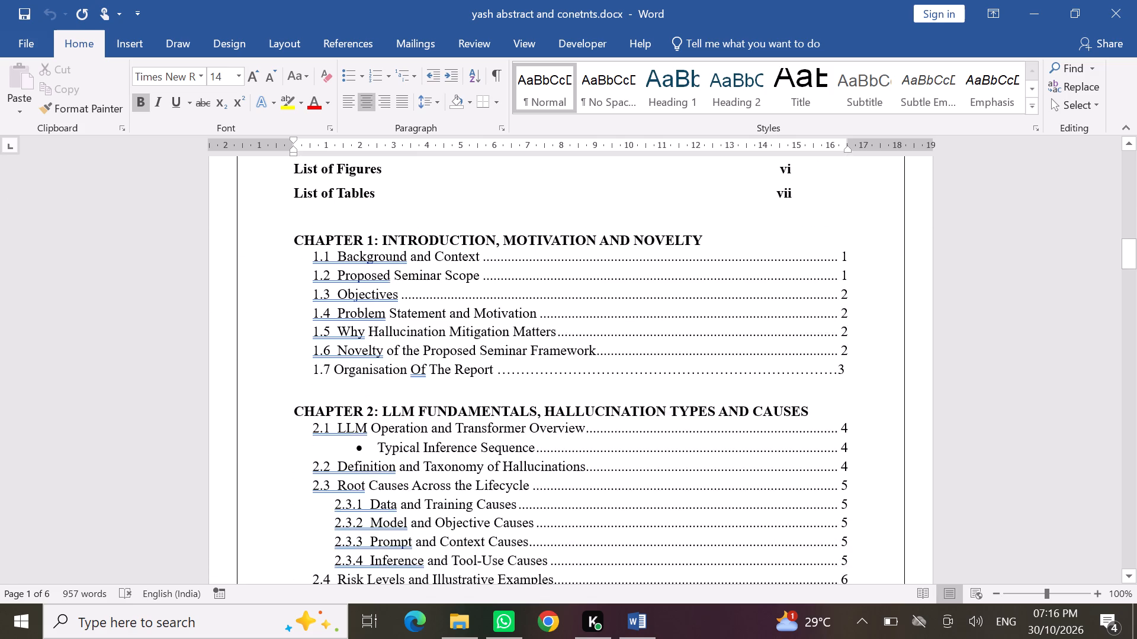
pyautogui.scroll(-12, 538, 297)
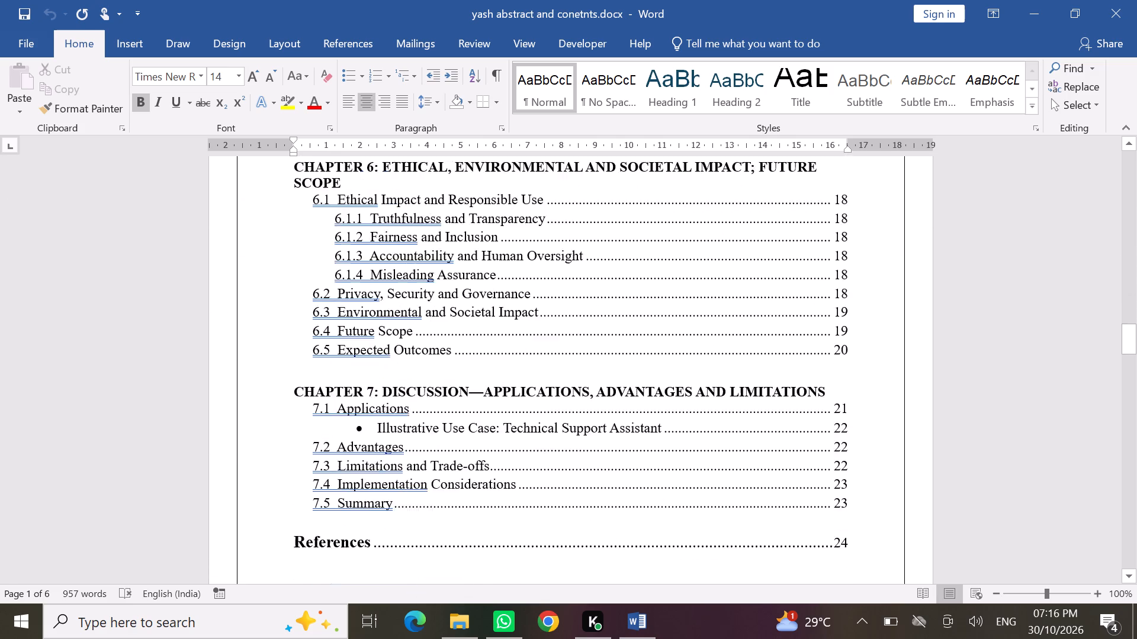
pyautogui.scroll(-12, 538, 297)
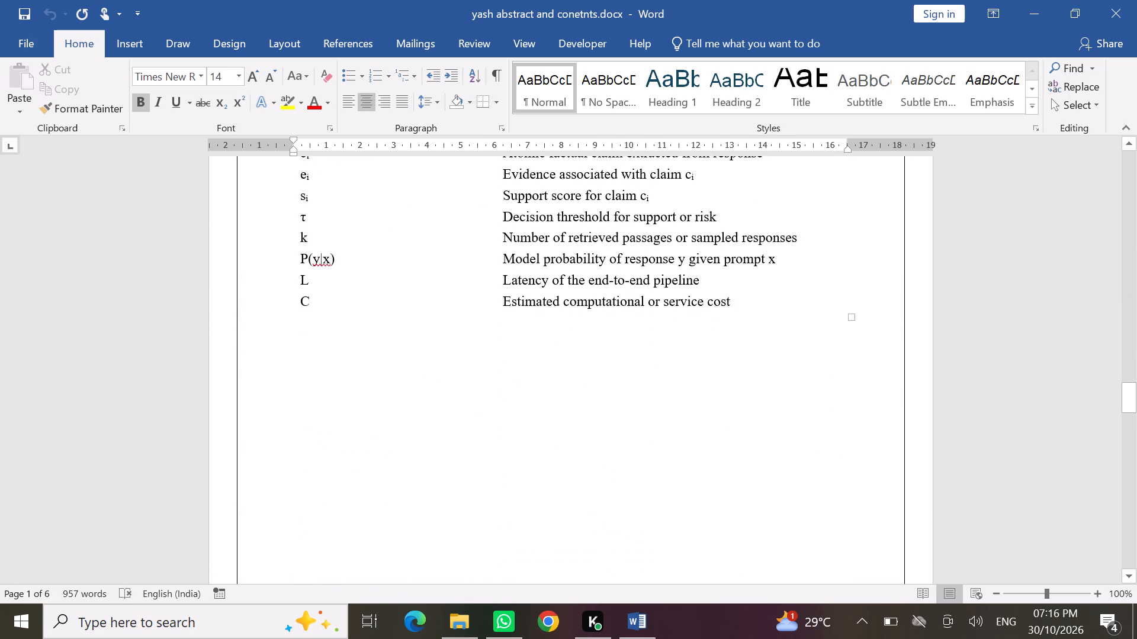
pyautogui.scroll(-11, 538, 297)
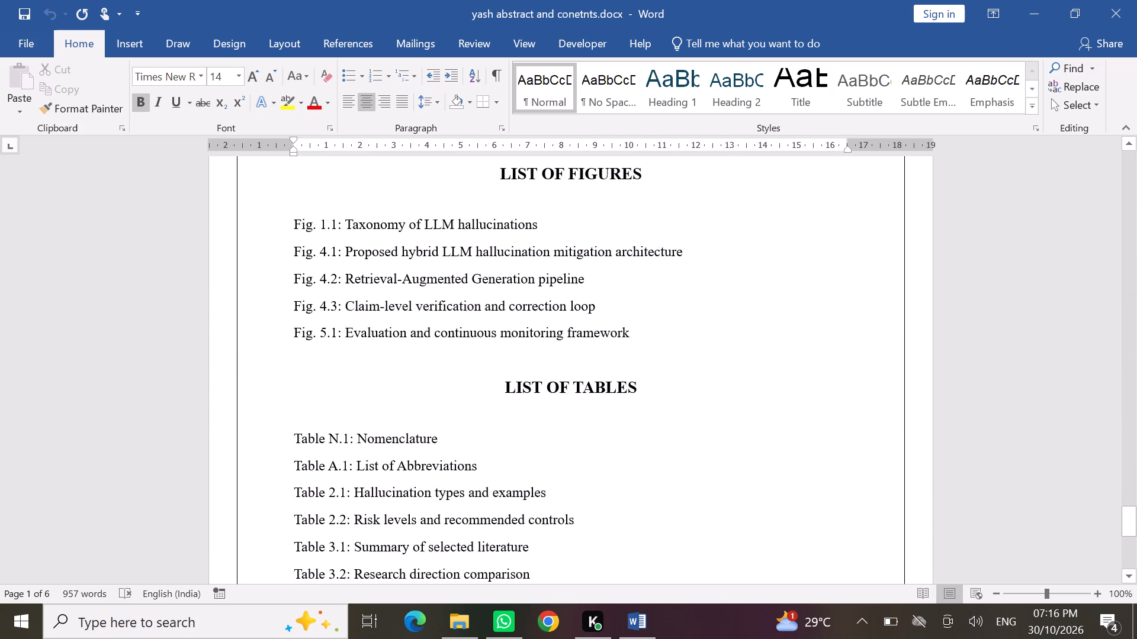
pyautogui.scroll(-10, 538, 297)
pyautogui.scroll(7, 538, 297)
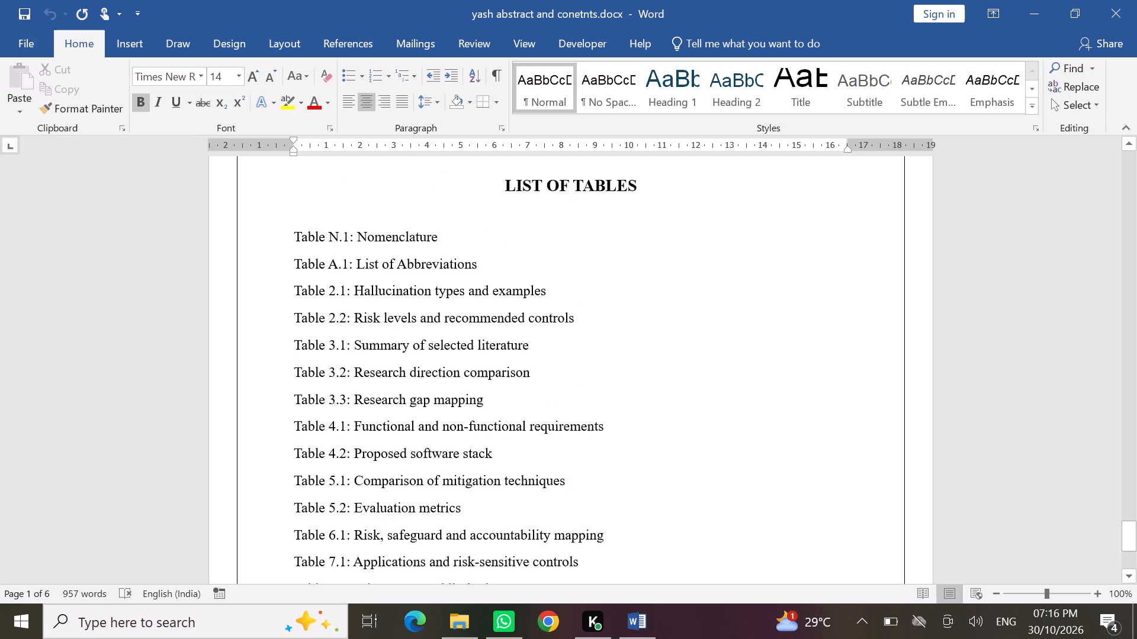
pyautogui.scroll(12, 538, 297)
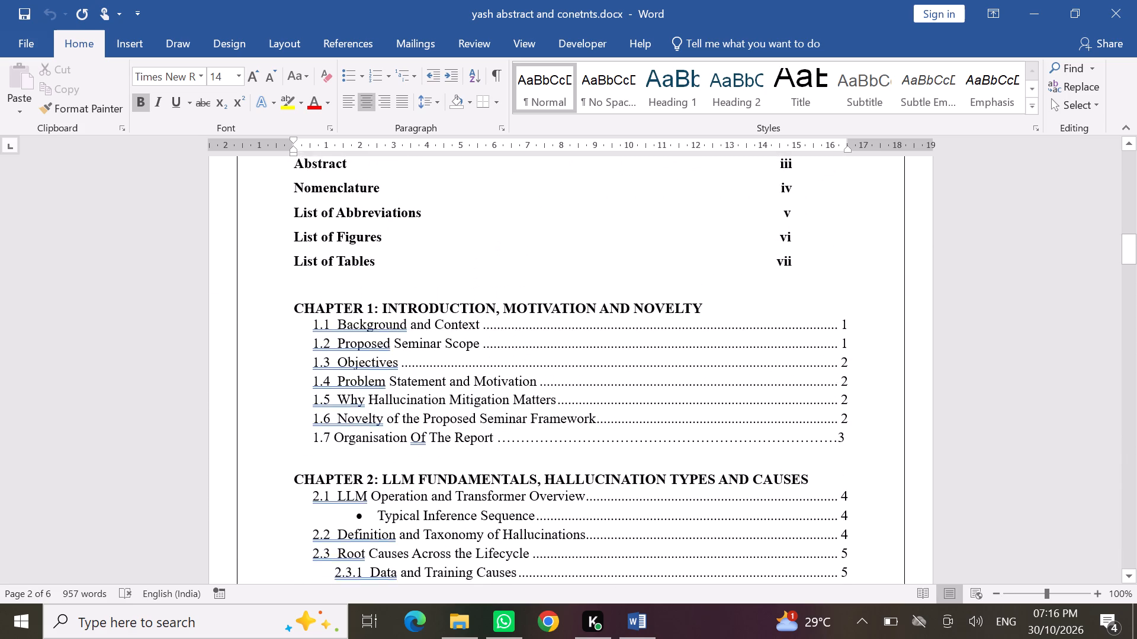
pyautogui.scroll(8, 538, 297)
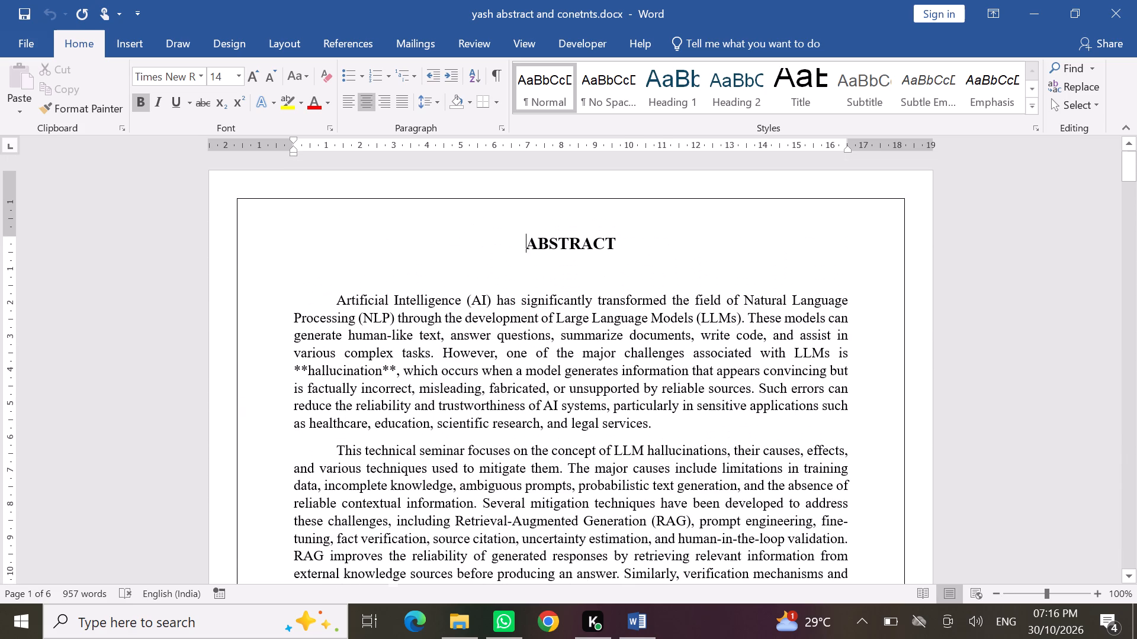
pyautogui.scroll(1, 538, 297)
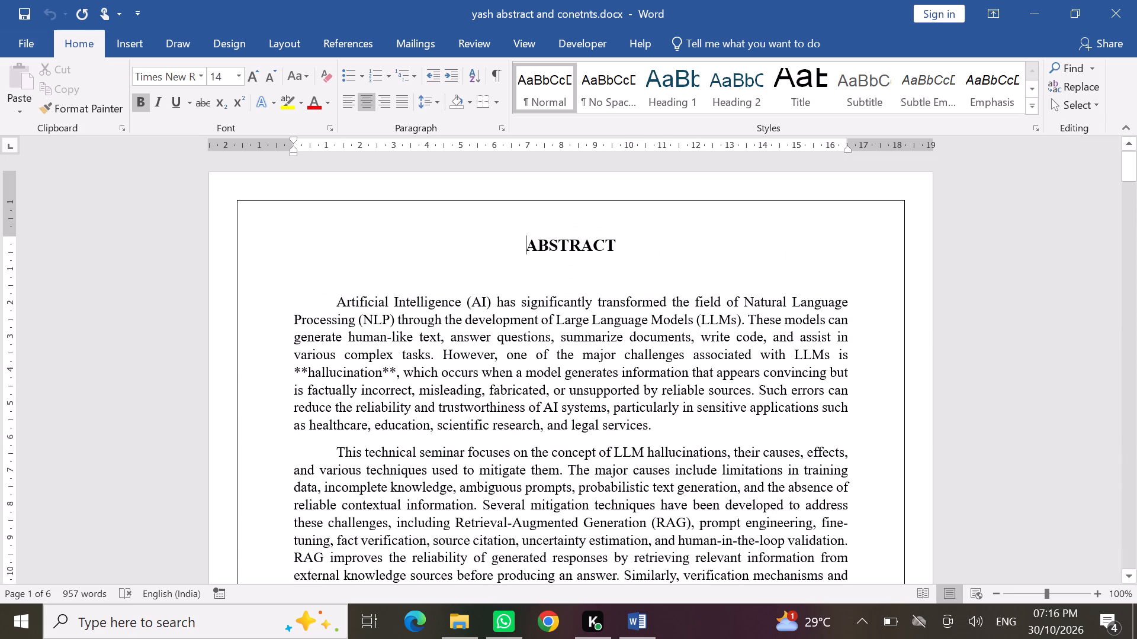
pyautogui.scroll(3, 538, 297)
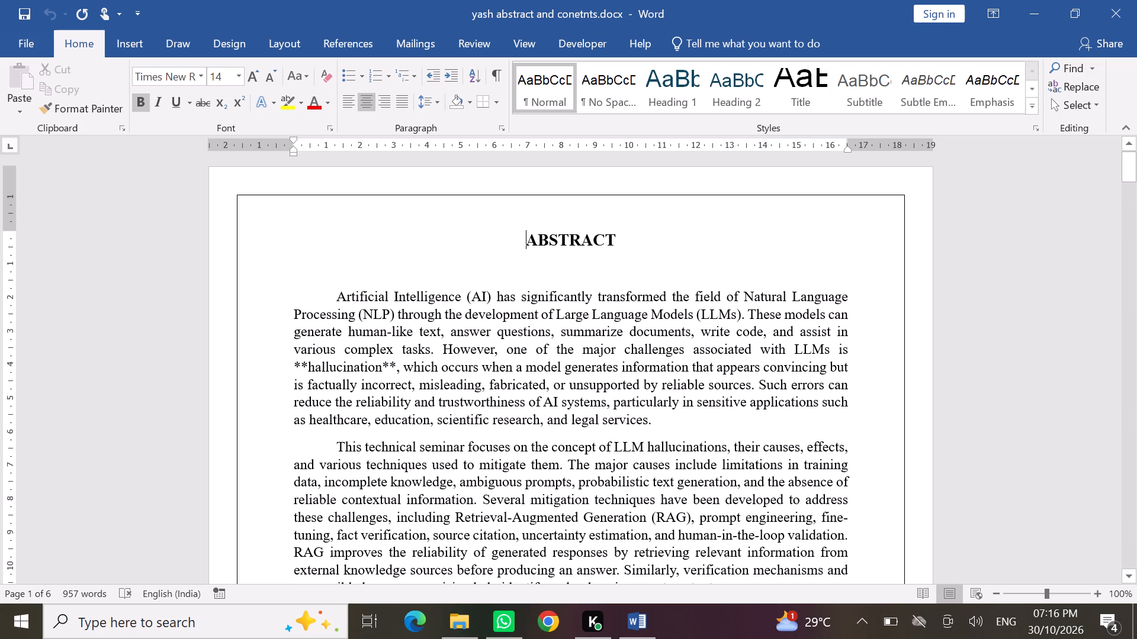
pyautogui.scroll(1, 538, 297)
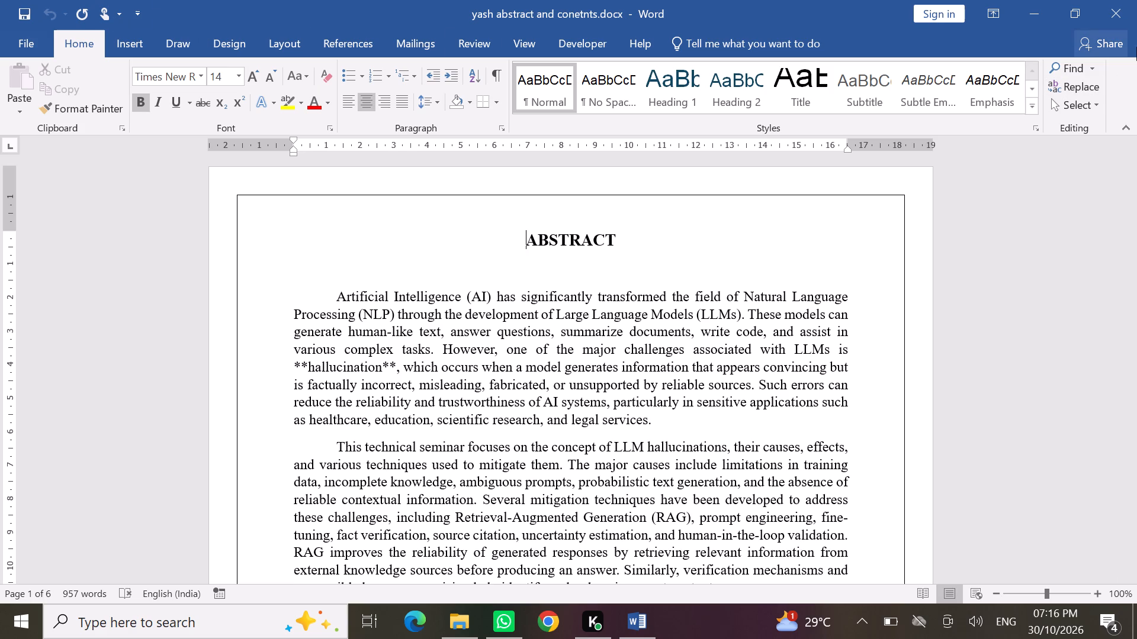
pyautogui.click(1120, 14)
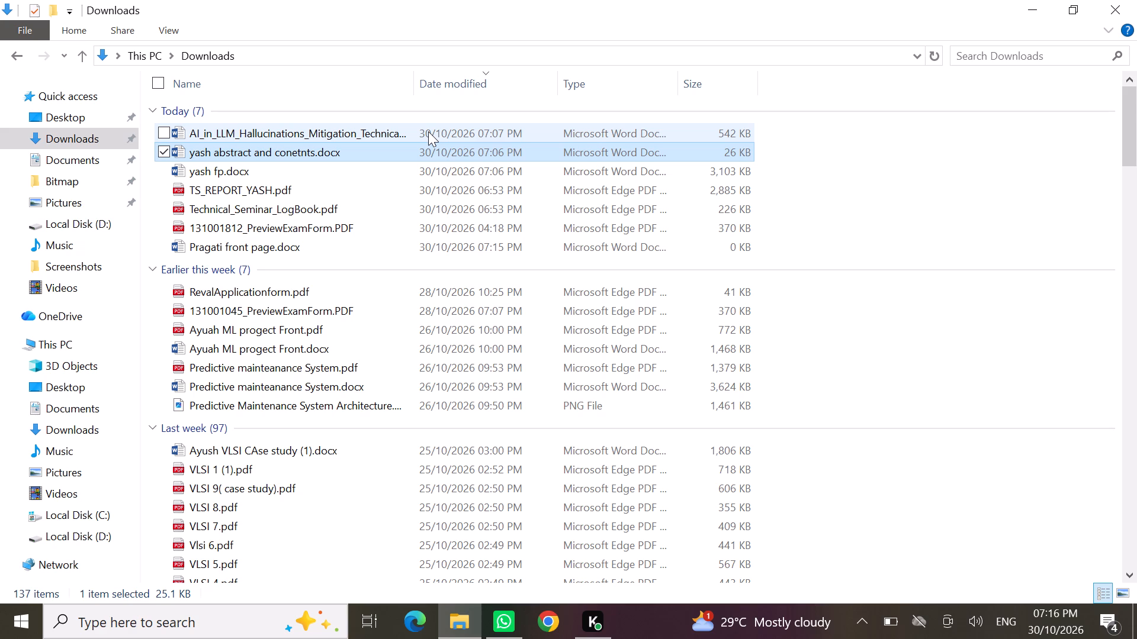
# Open the AI_in_LLM_Hallucinations_Mitigation technical seminar report from the Downloads folder and enable editing.
pyautogui.doubleClick(428, 131)
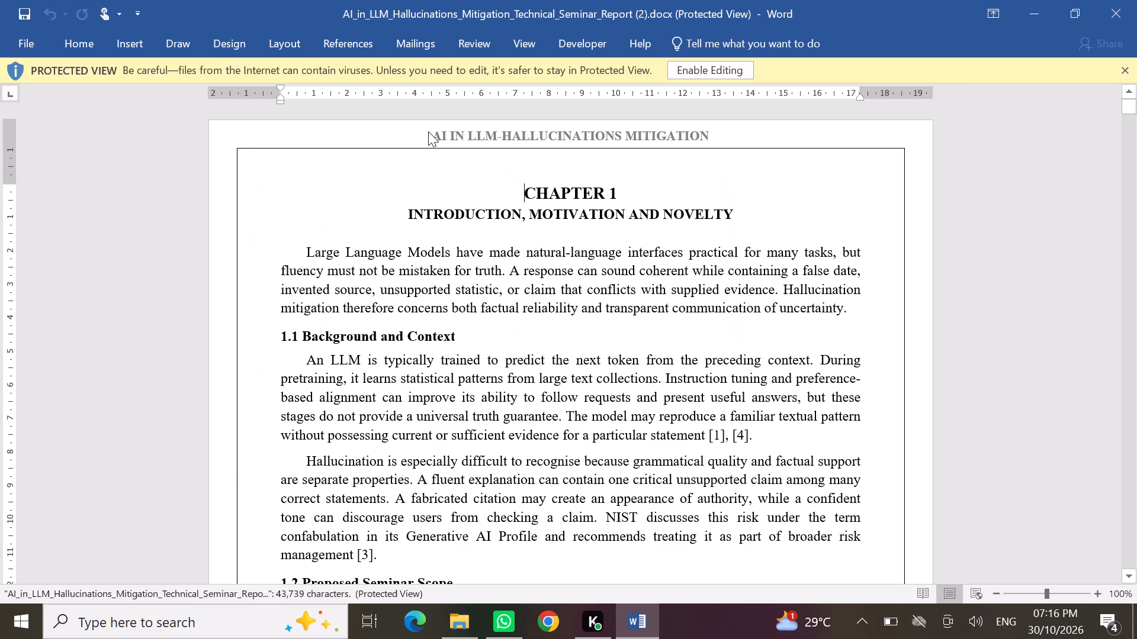
pyautogui.click(707, 71)
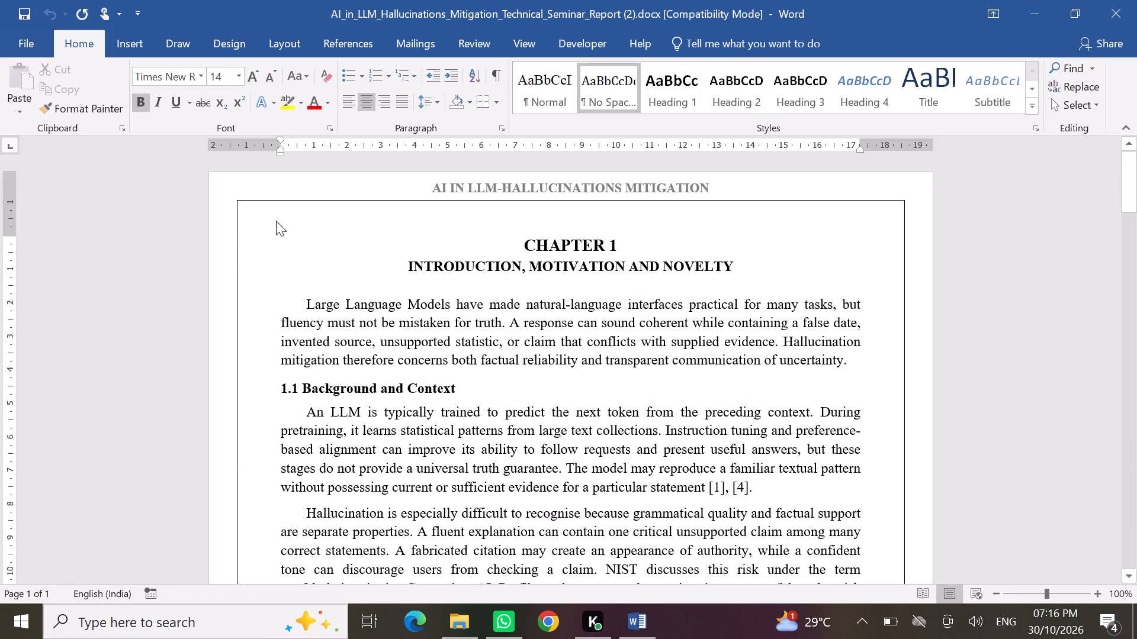
# Select the whole report and check its custom margin settings in Page Setup without changing them.
pyautogui.hotkey('alt', 'a')
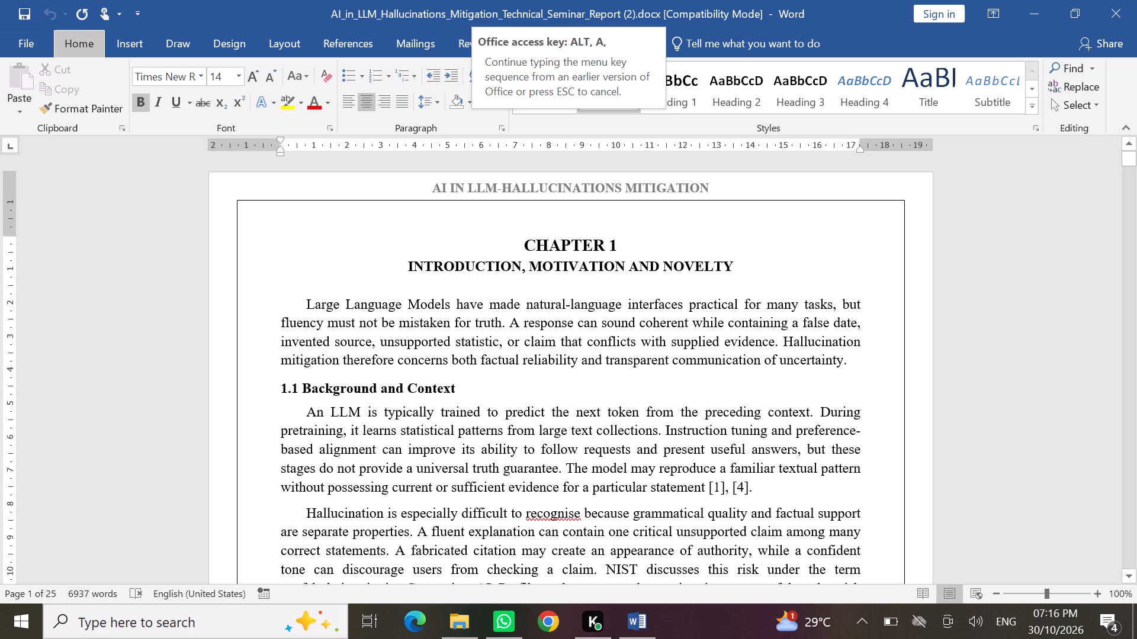
pyautogui.hotkey('ctrl', 'a')
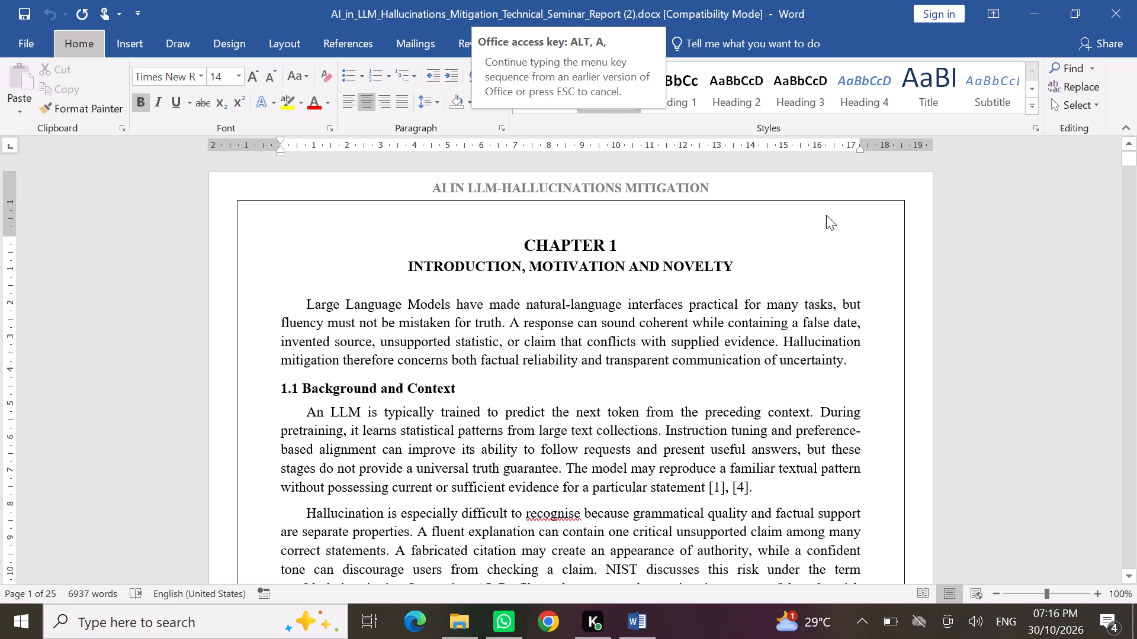
pyautogui.click(831, 216)
pyautogui.hotkey('ctrl', 'a')
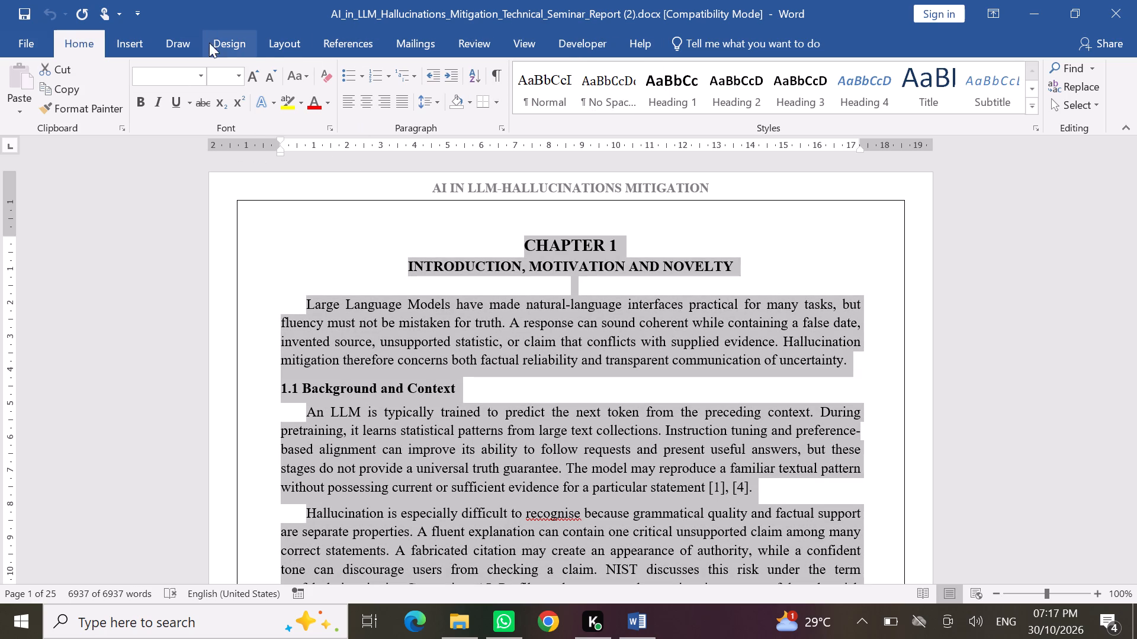
pyautogui.click(232, 37)
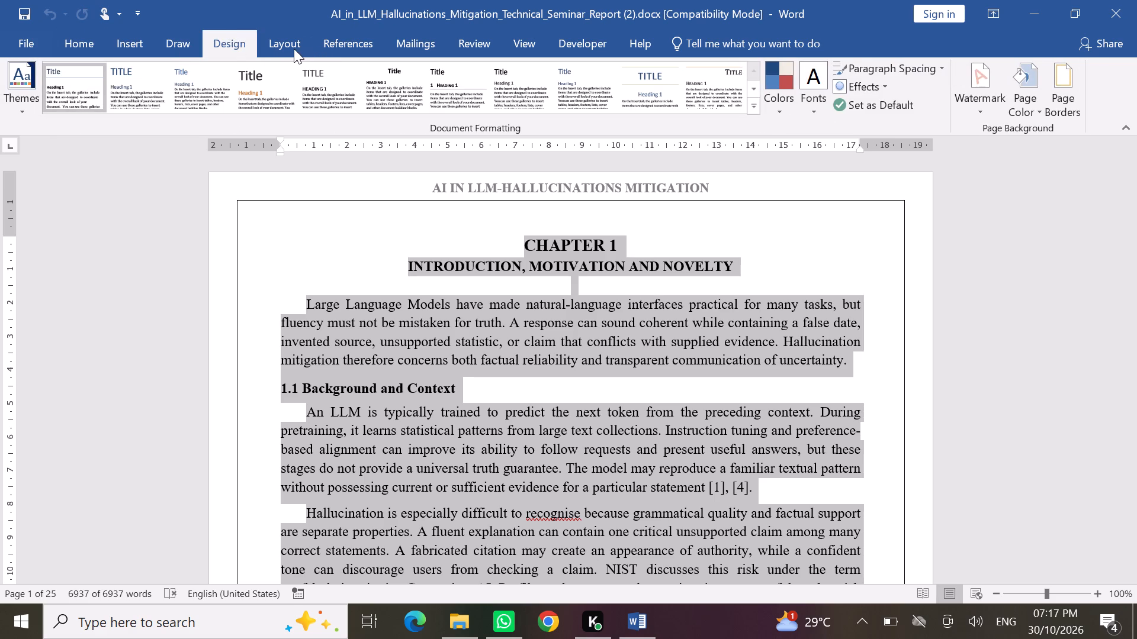
pyautogui.click(293, 49)
pyautogui.click(26, 113)
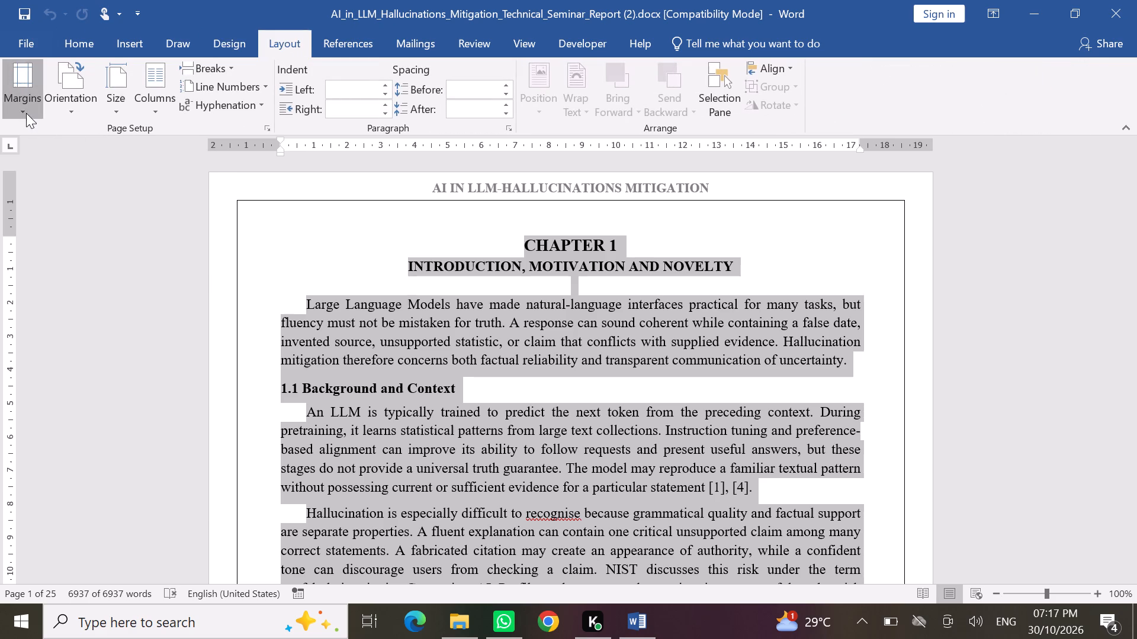
pyautogui.click(127, 509)
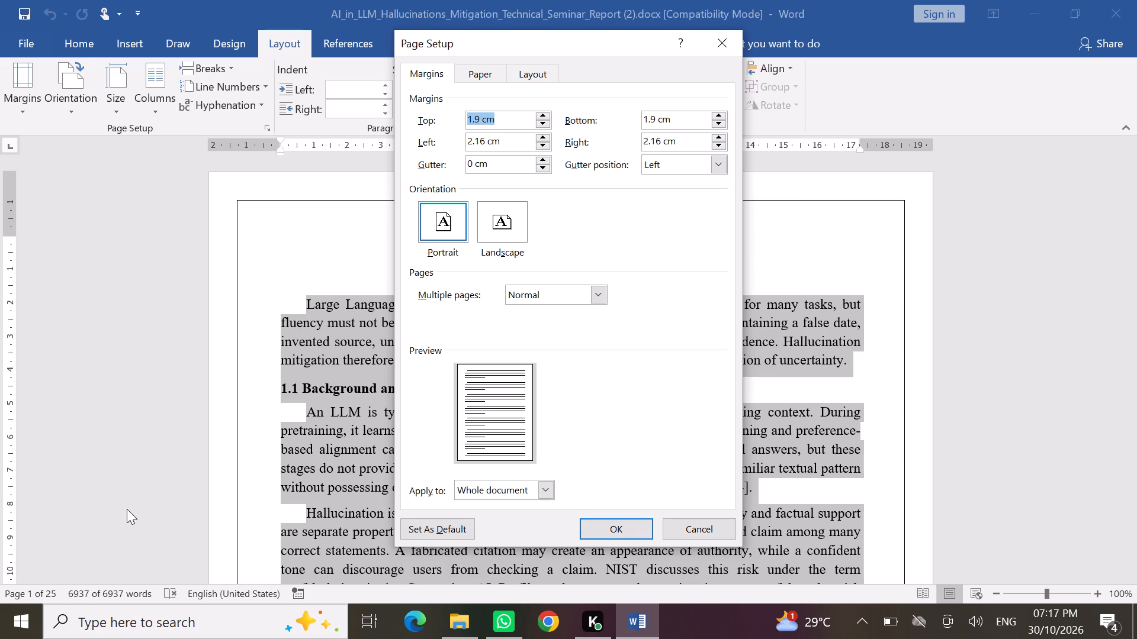
pyautogui.click(724, 46)
pyautogui.click(142, 216)
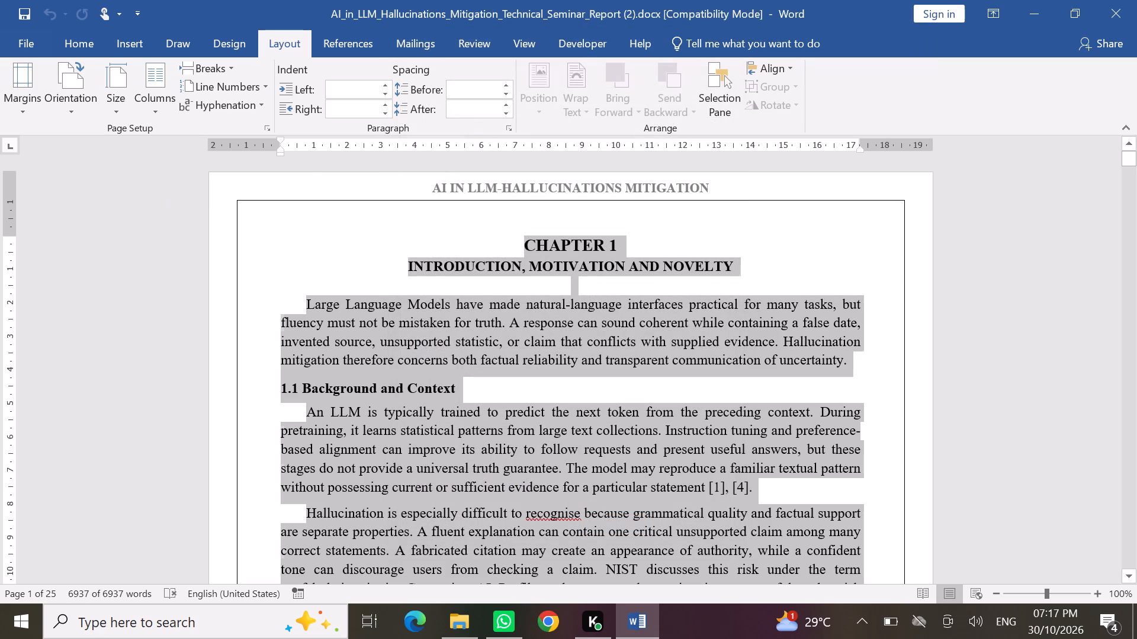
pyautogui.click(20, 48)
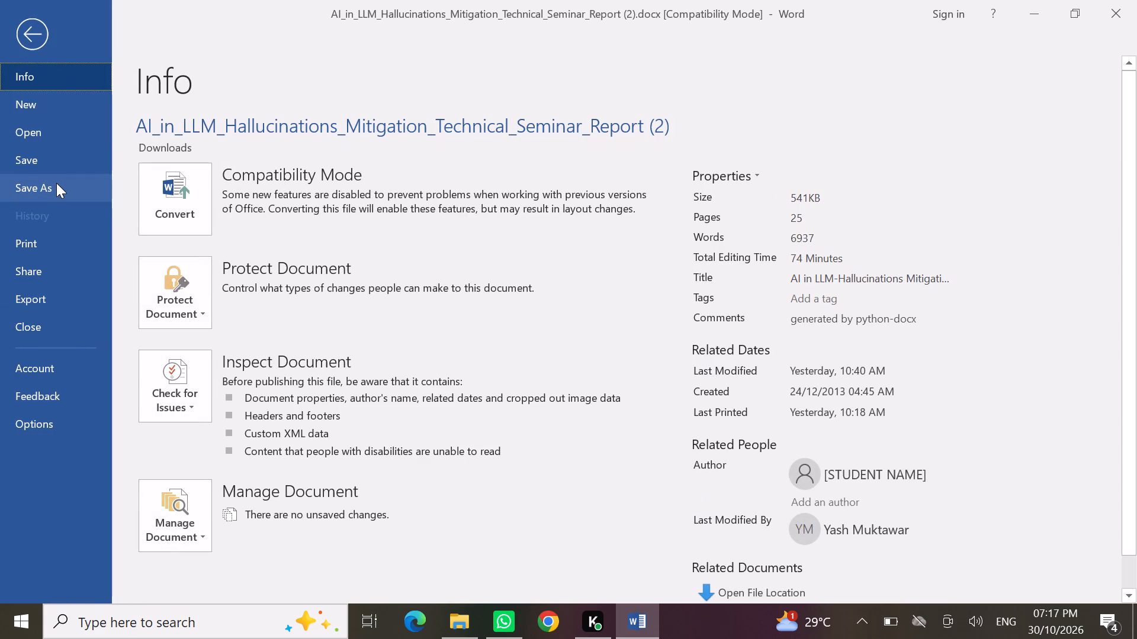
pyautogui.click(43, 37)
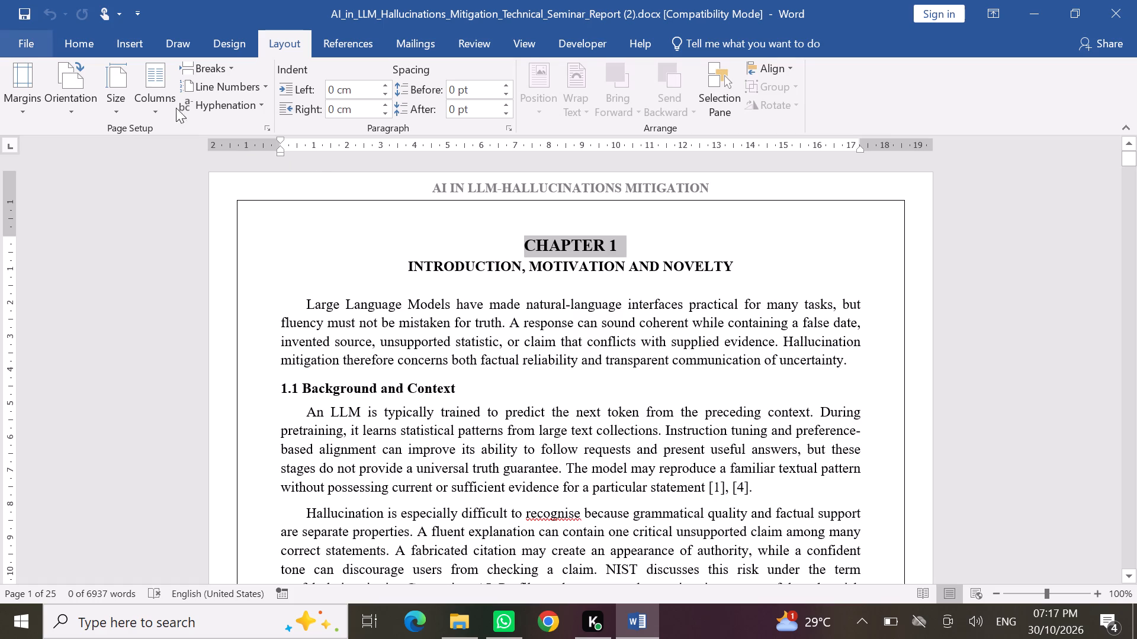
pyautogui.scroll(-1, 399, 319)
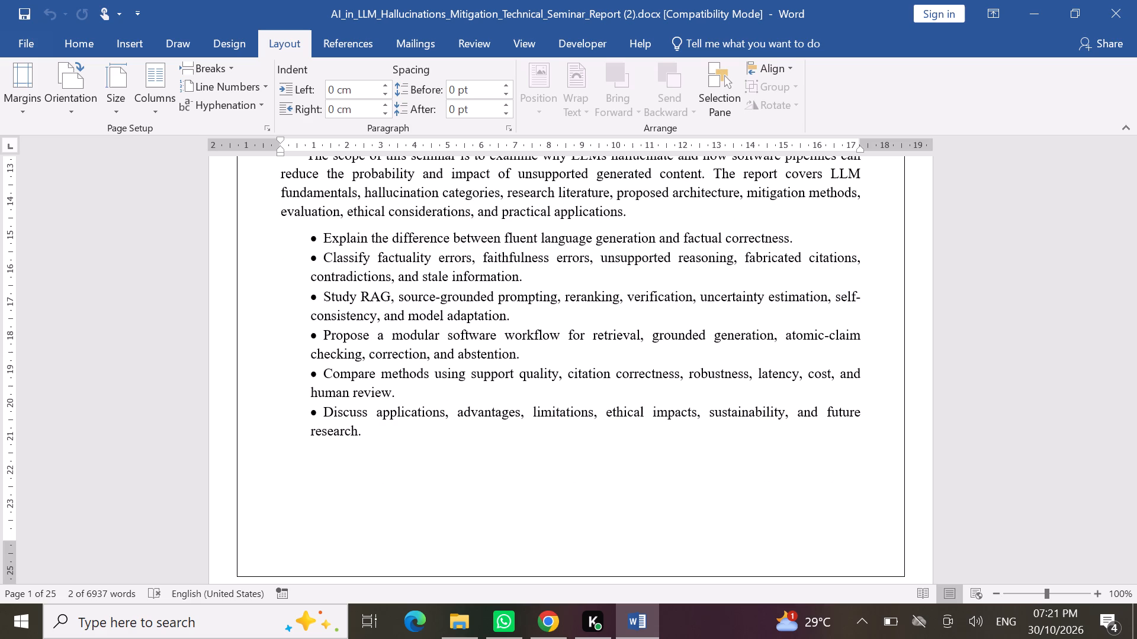
# Examine the end of Chapter 1 and the hallucination taxonomy figure in the old report, checking the page layout, header and footer.
pyautogui.scroll(-3, 534, 447)
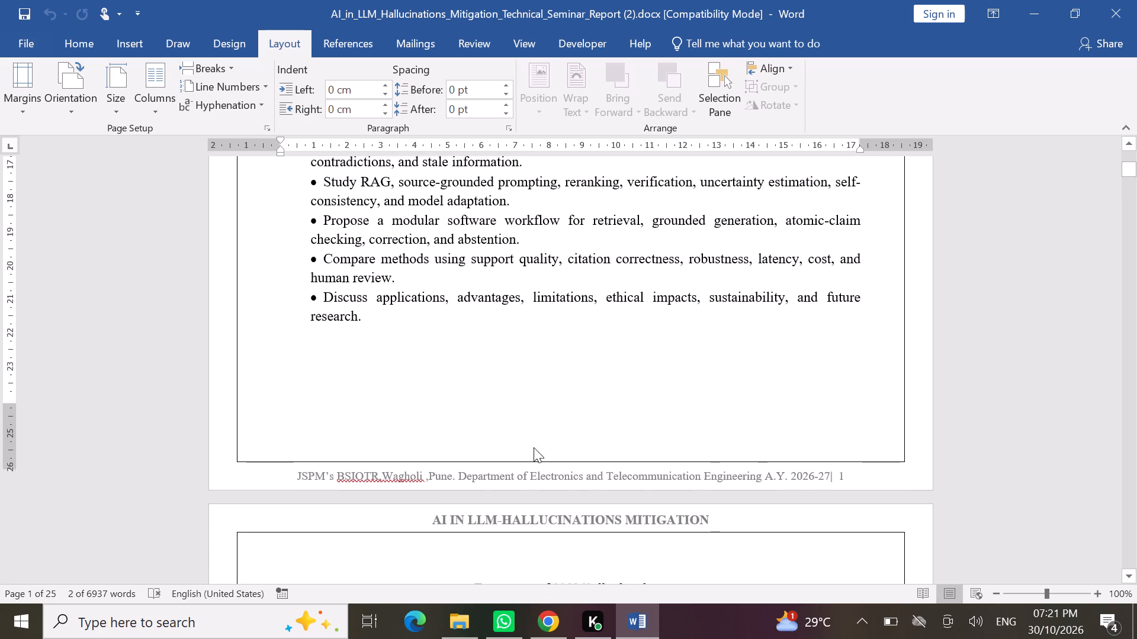
pyautogui.scroll(-2, 534, 447)
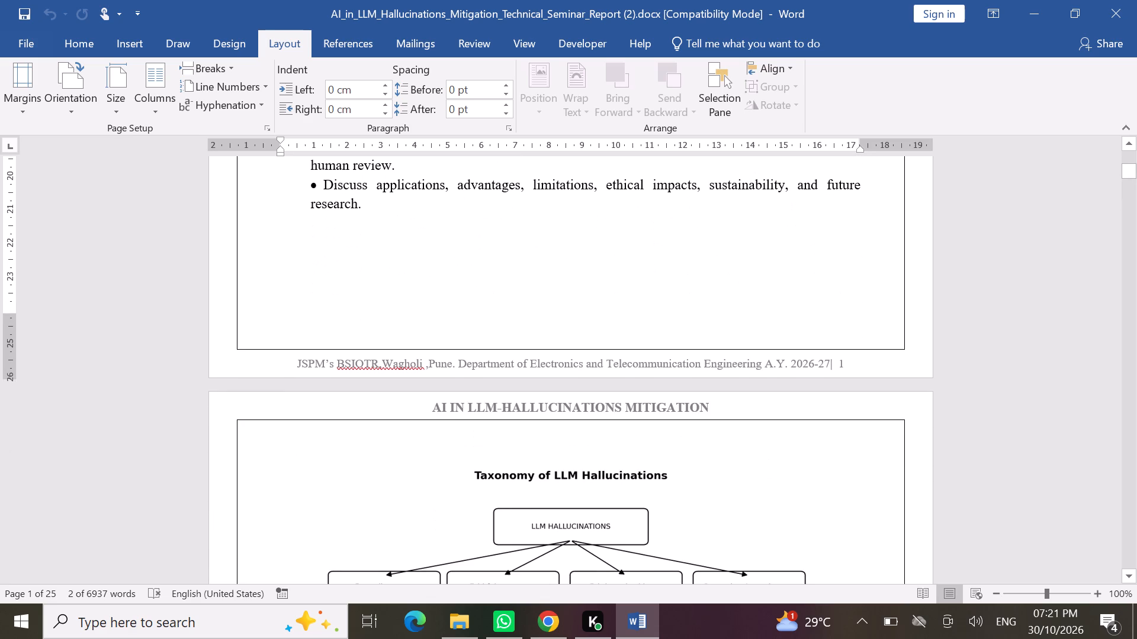
pyautogui.scroll(-3, 534, 447)
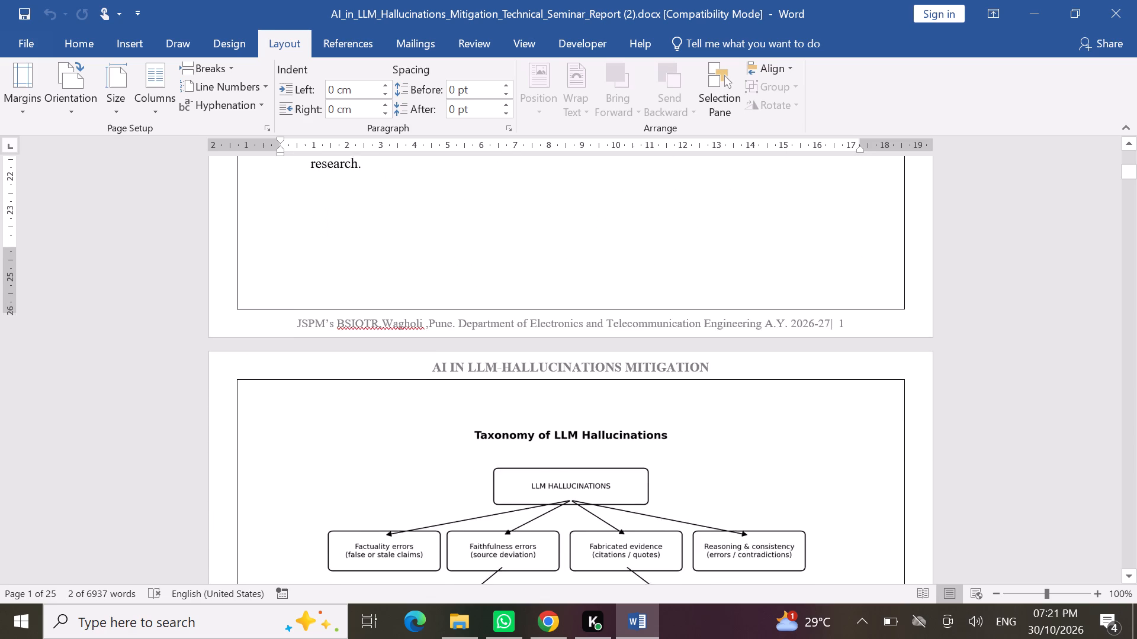
pyautogui.scroll(-2, 534, 447)
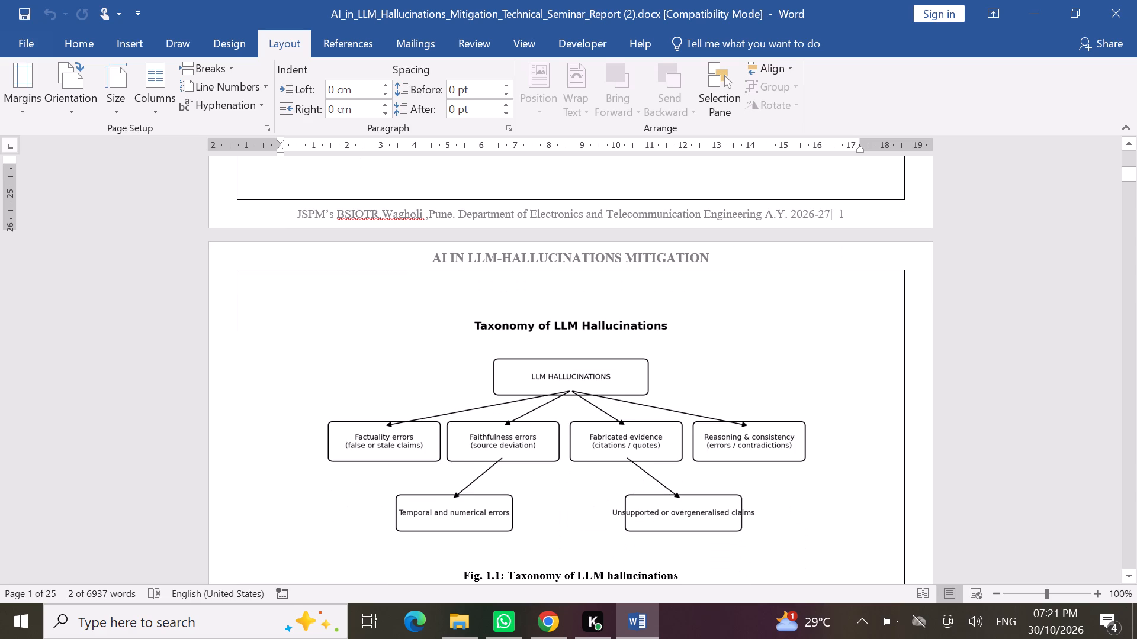
pyautogui.scroll(-1, 534, 447)
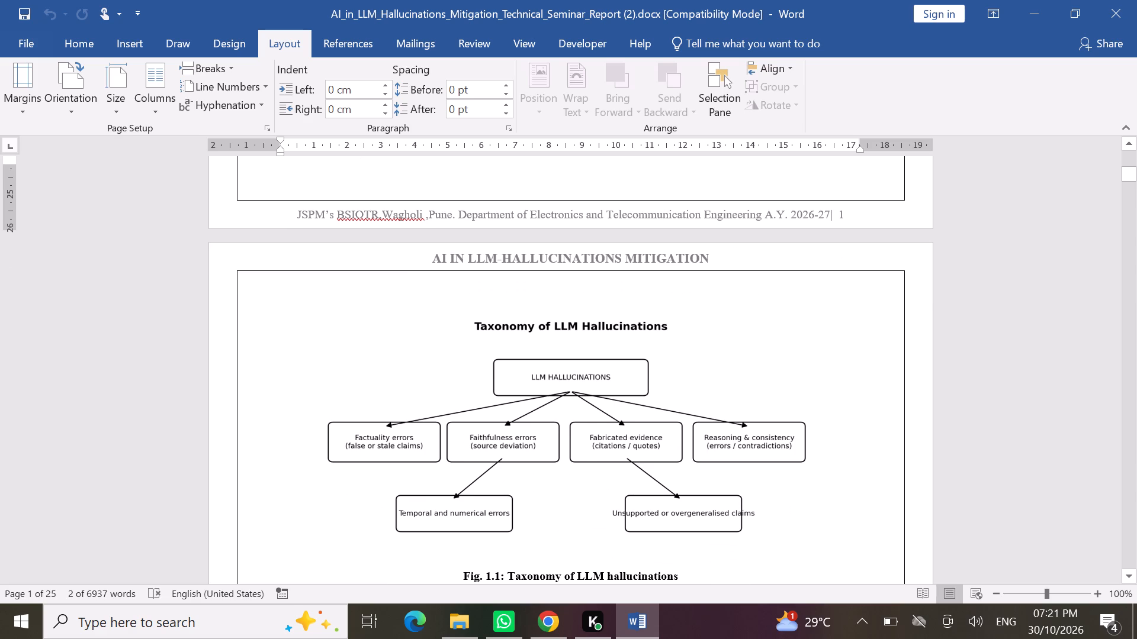
pyautogui.scroll(-2, 534, 447)
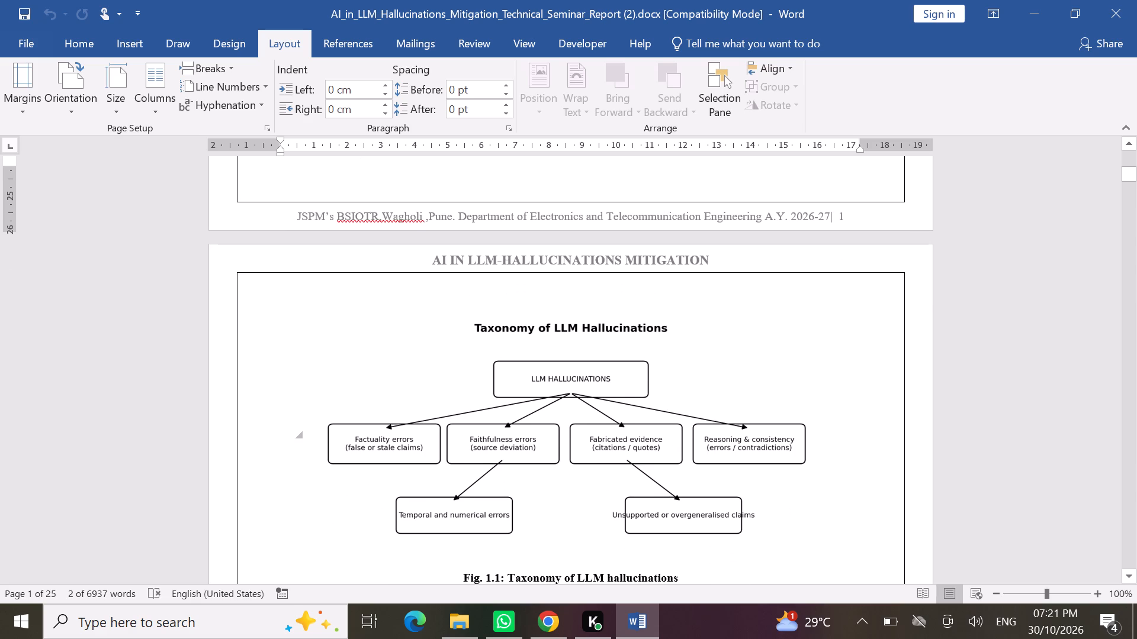
pyautogui.scroll(8, 457, 330)
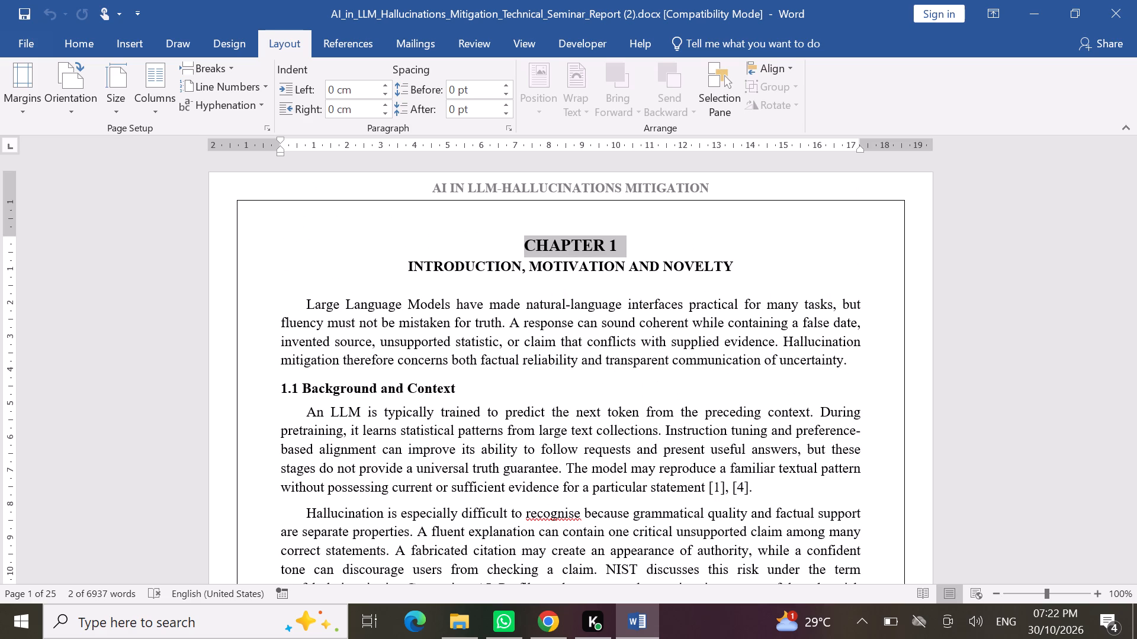
# Create a new blank Word document for the adapted report.
pyautogui.click(25, 42)
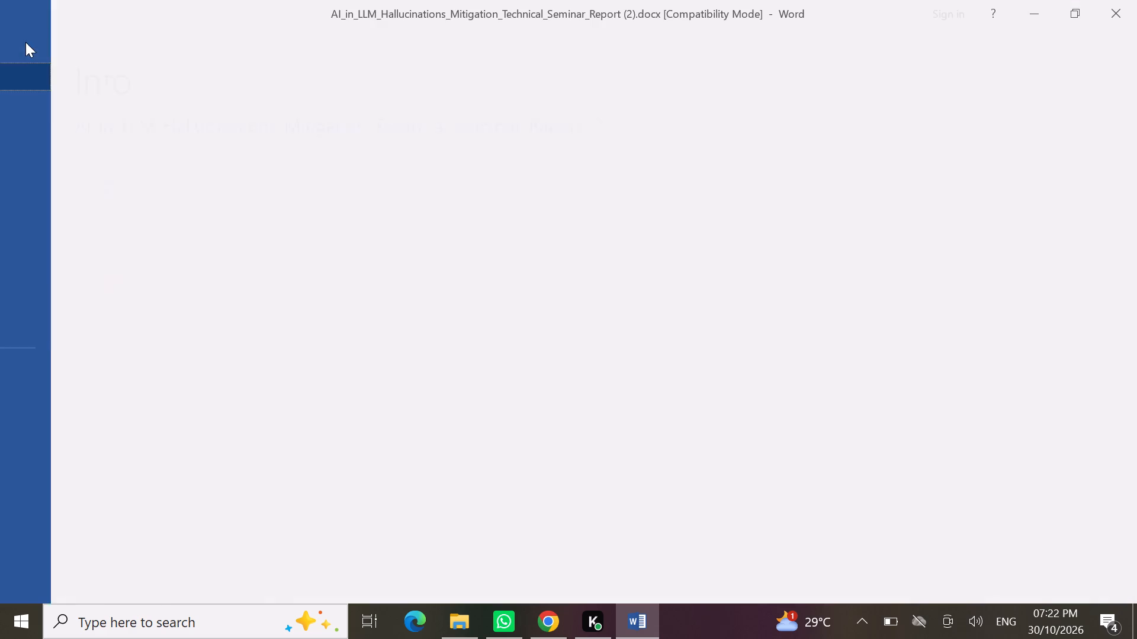
pyautogui.click(19, 99)
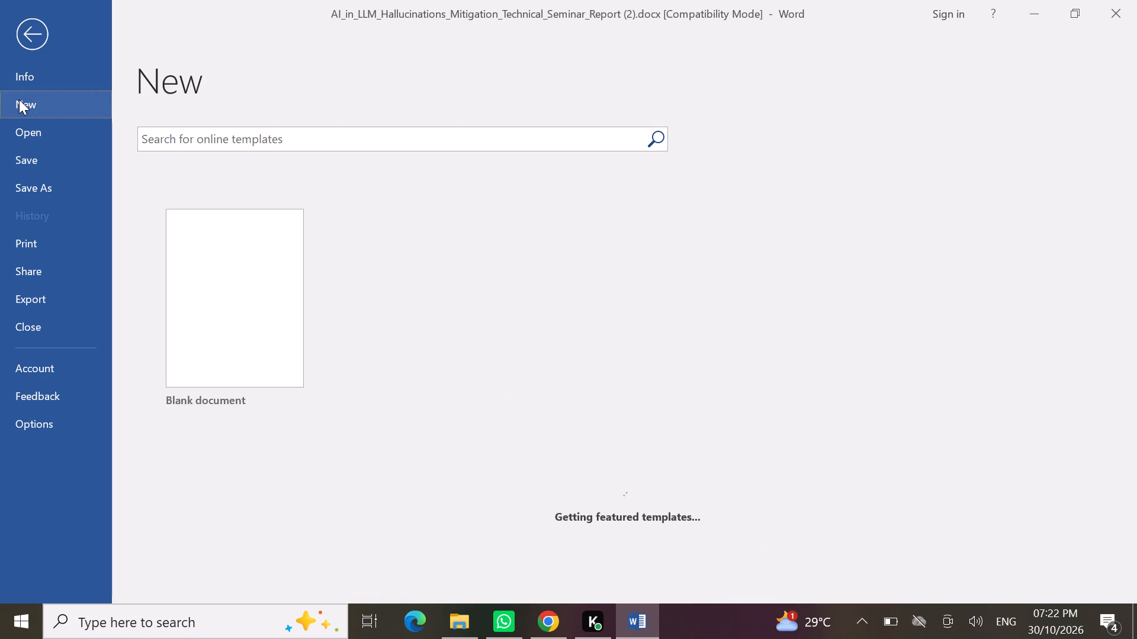
pyautogui.click(239, 243)
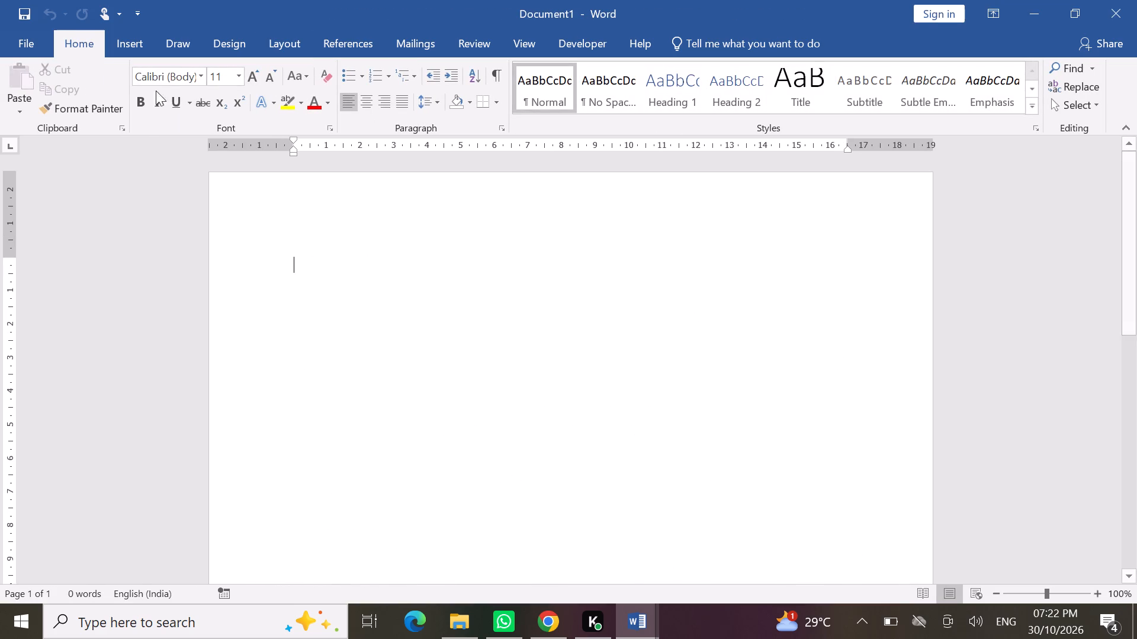
# Add a box page border with a solid ½ pt line to the whole document.
pyautogui.click(222, 51)
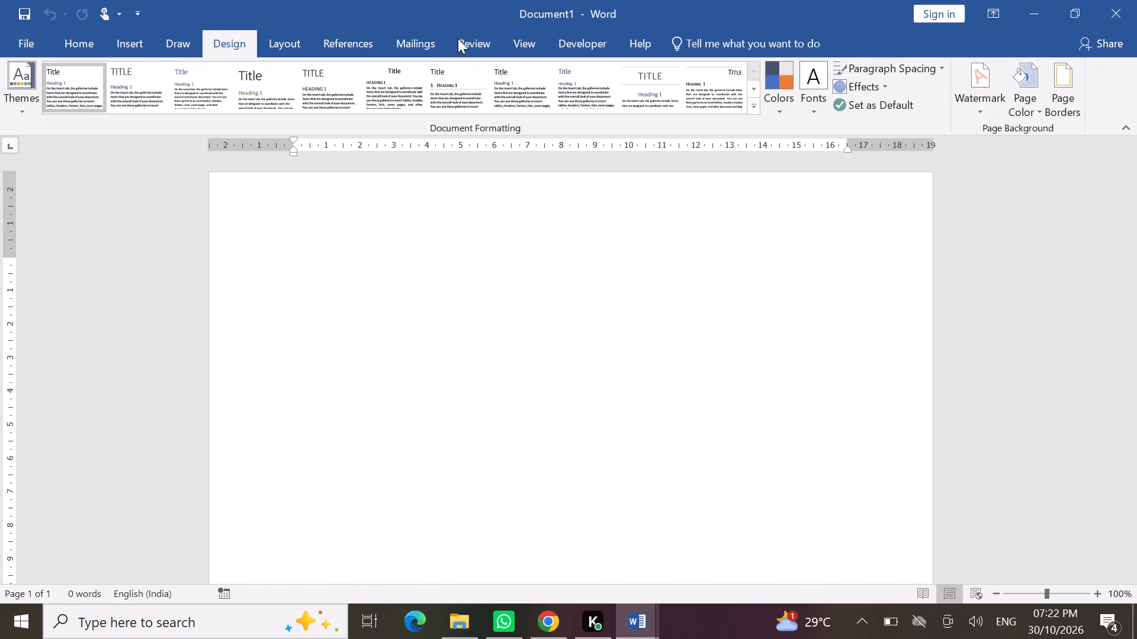
pyautogui.click(1062, 80)
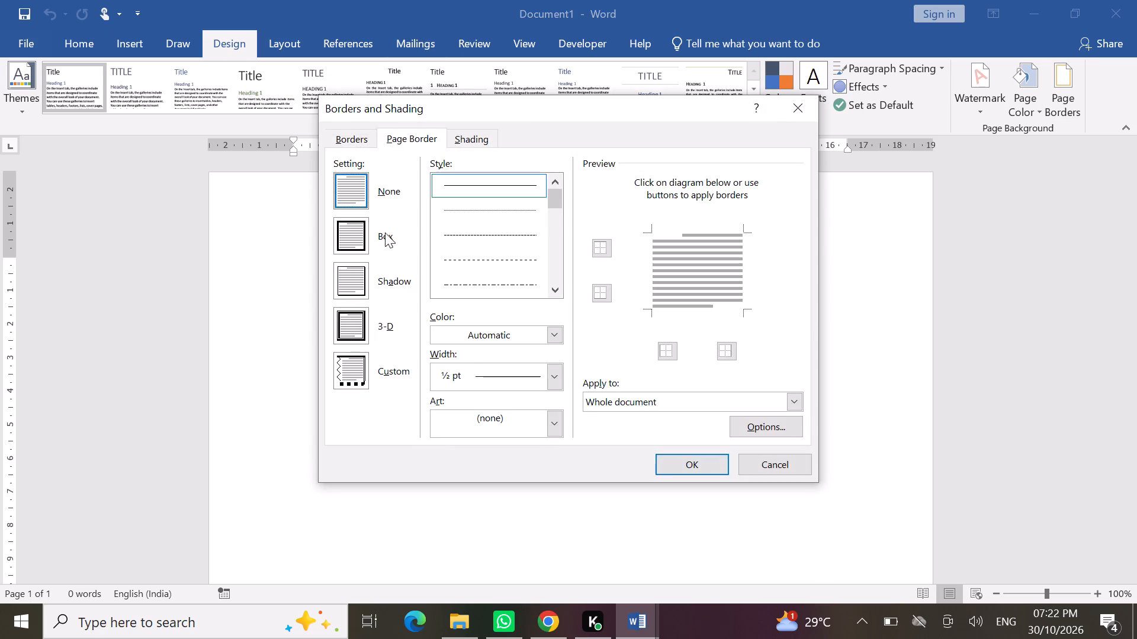
pyautogui.click(346, 234)
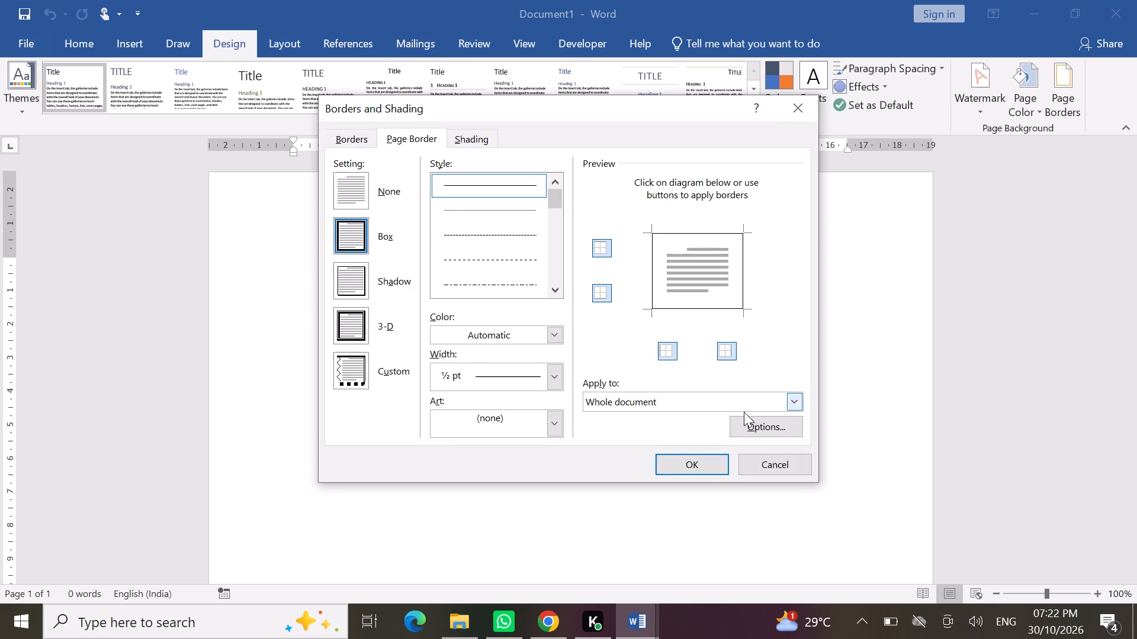
pyautogui.click(701, 464)
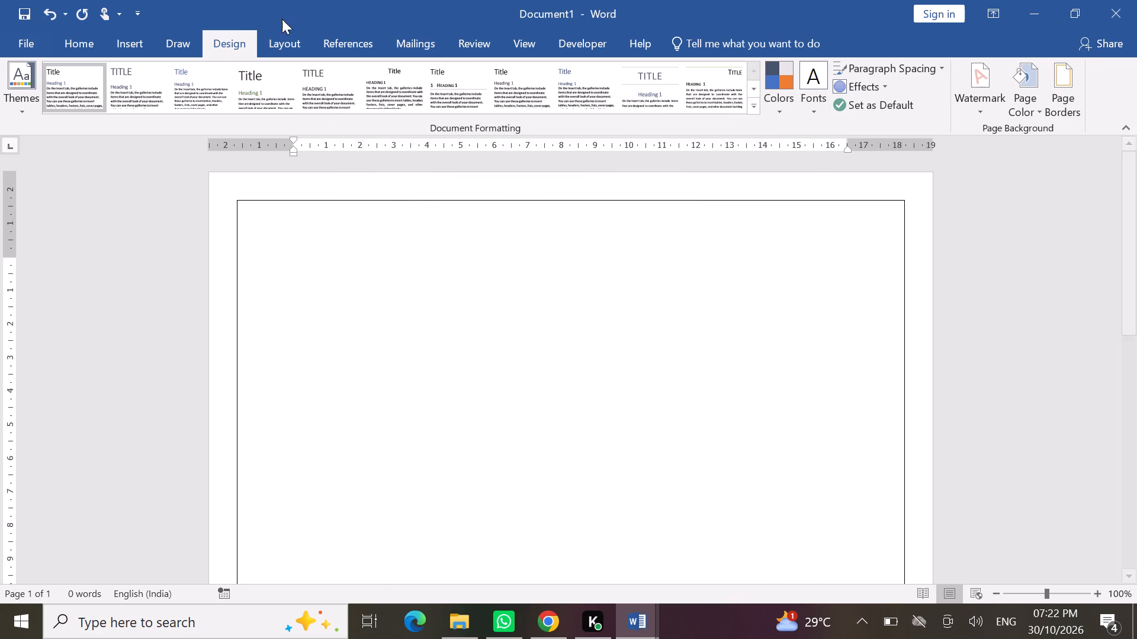
# Set the new document's custom top and bottom page margins to 1.9 cm each.
pyautogui.click(292, 40)
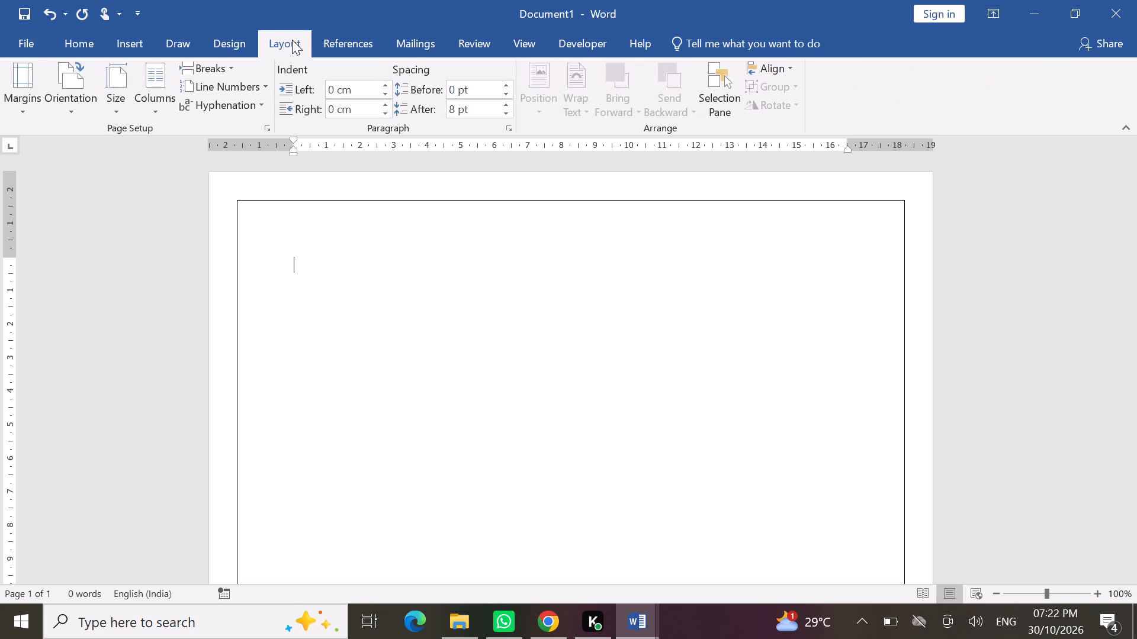
pyautogui.click(24, 111)
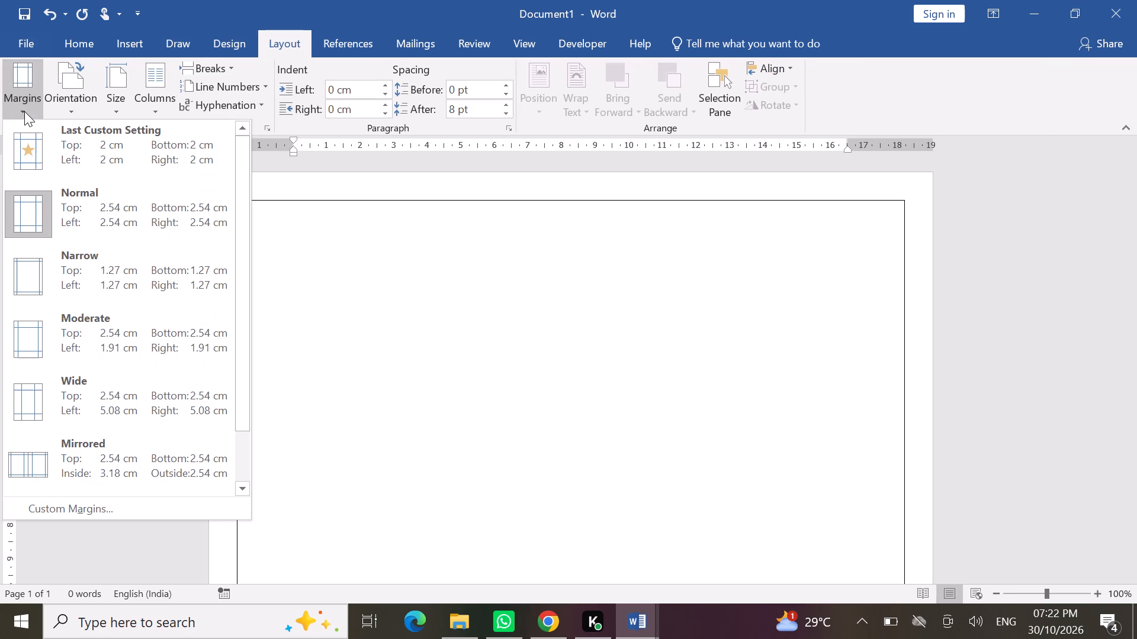
pyautogui.click(63, 510)
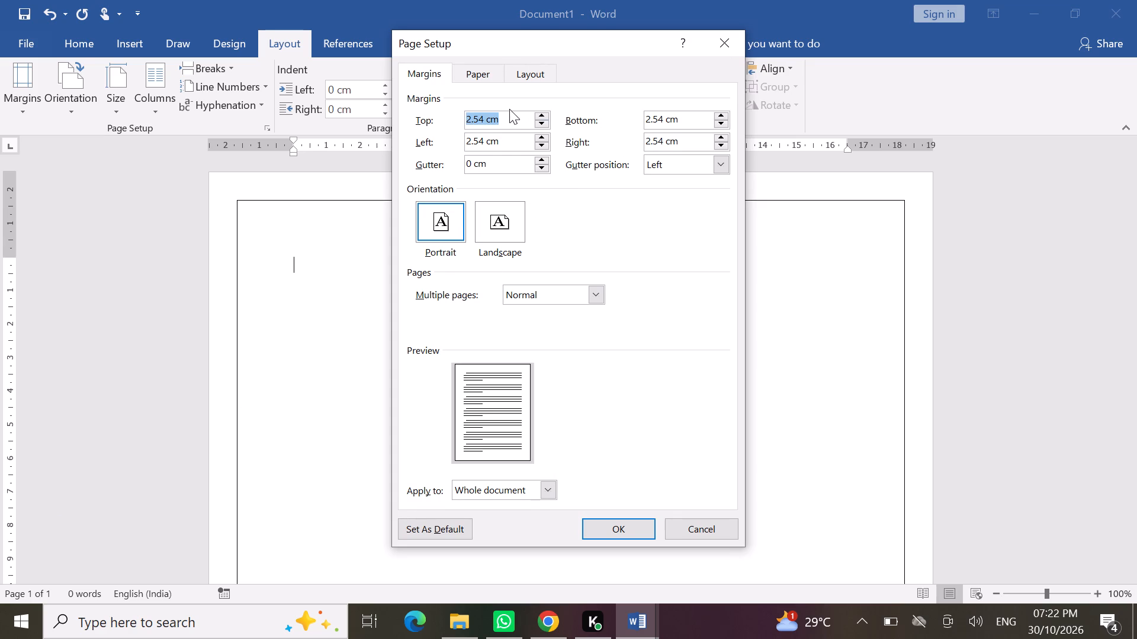
pyautogui.tripleClick(541, 120)
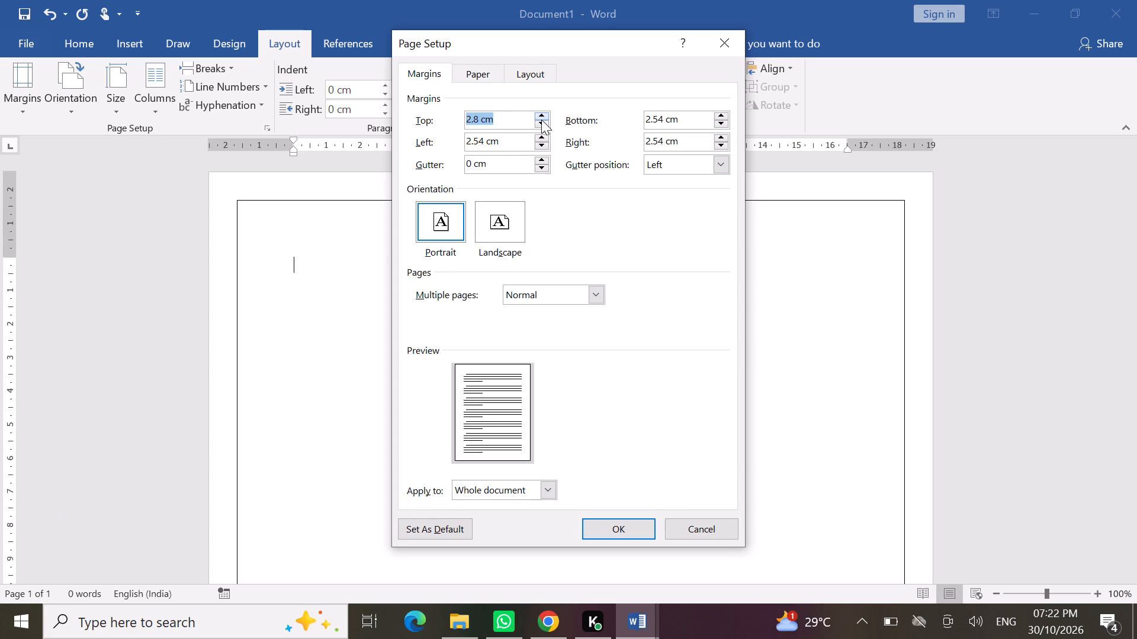
pyautogui.click(541, 120)
pyautogui.click(541, 120)
pyautogui.click(541, 120)
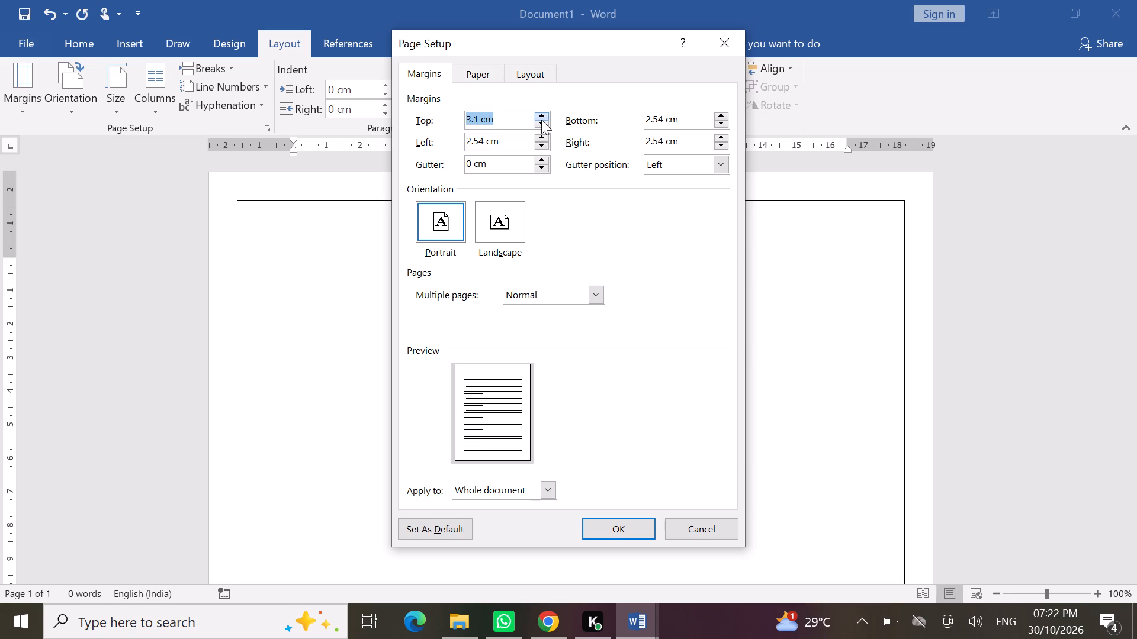
pyautogui.tripleClick(539, 122)
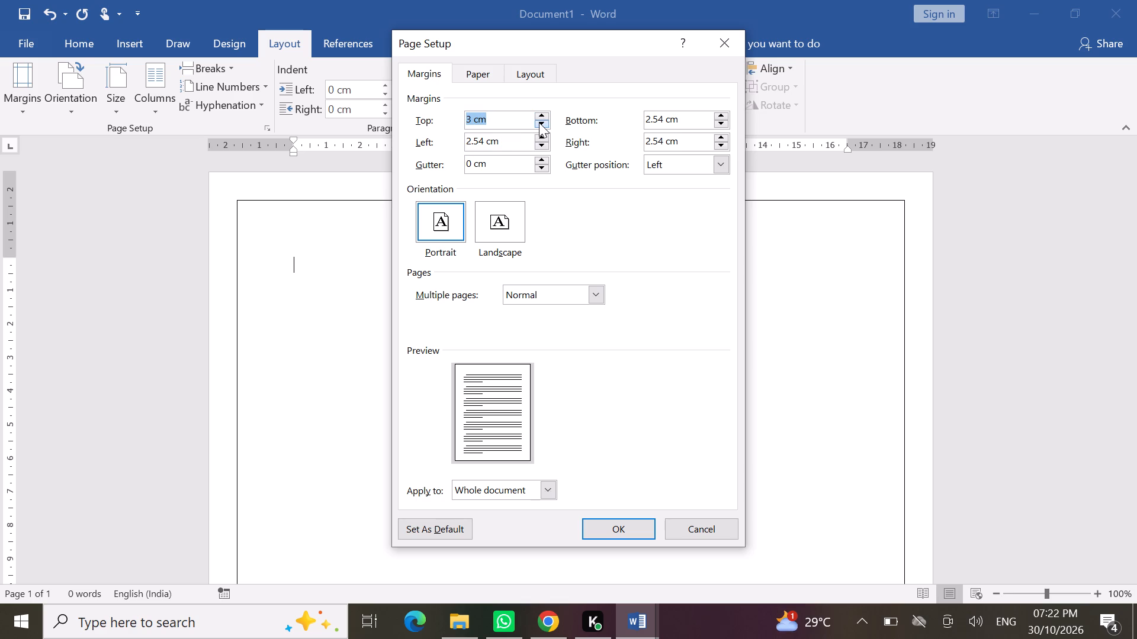
pyautogui.click(539, 122)
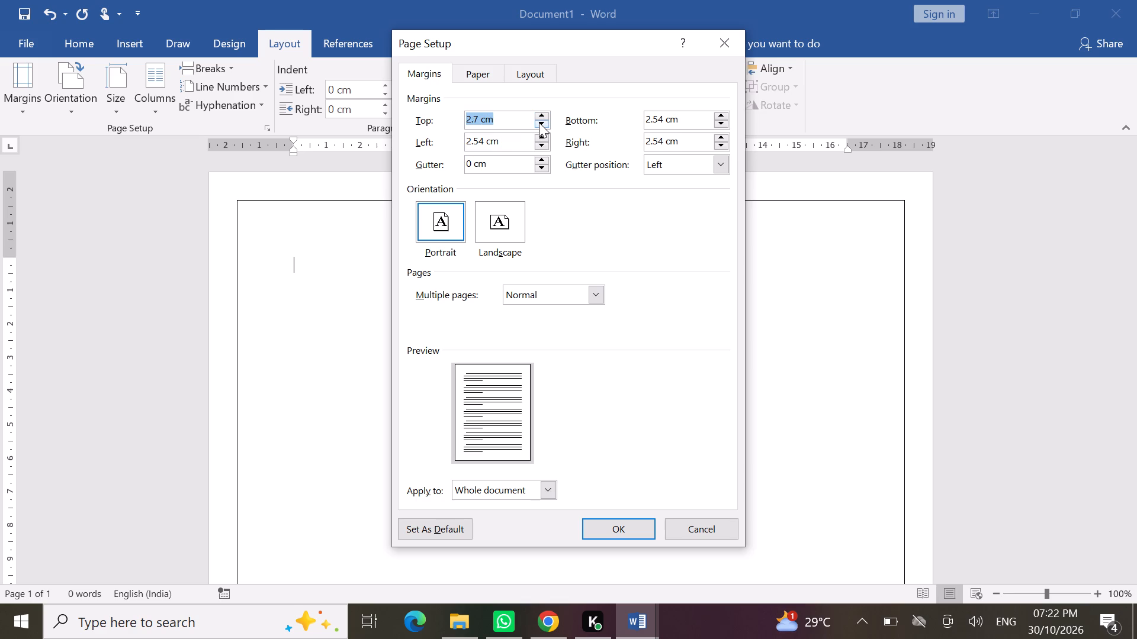
pyautogui.click(539, 122)
pyautogui.tripleClick(539, 122)
pyautogui.doubleClick(539, 122)
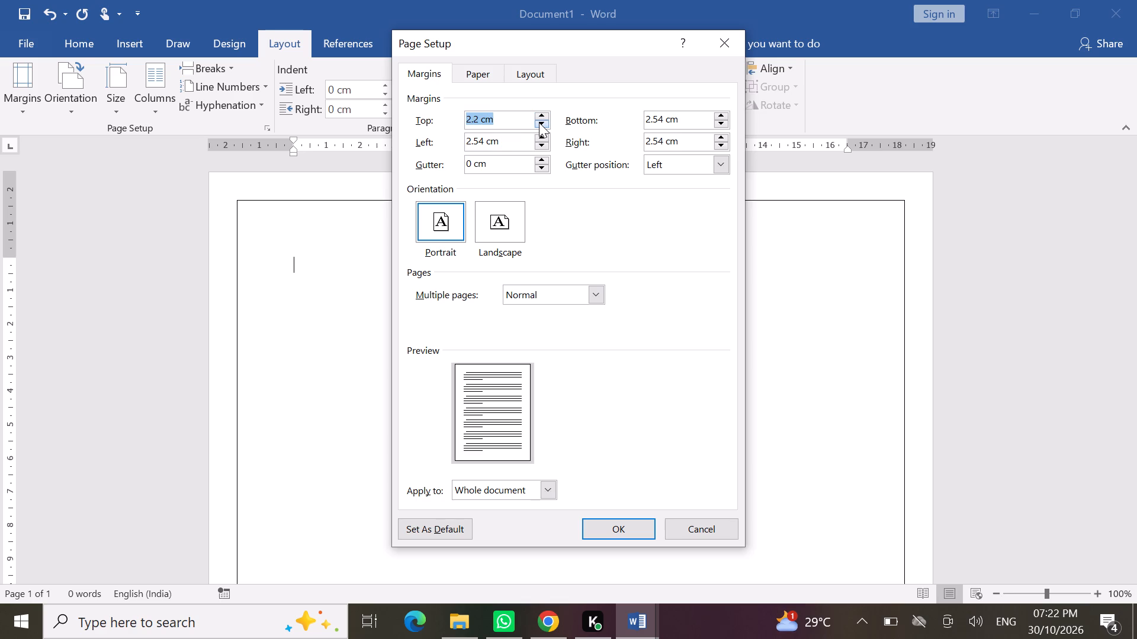
pyautogui.click(539, 122)
pyautogui.click(539, 122)
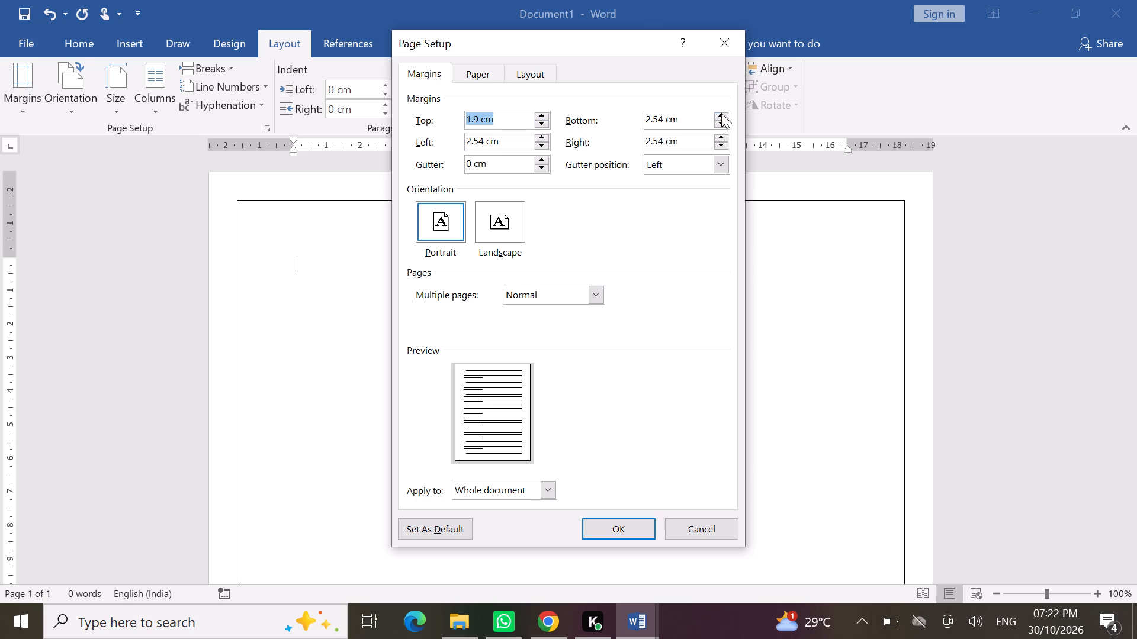
pyautogui.click(714, 122)
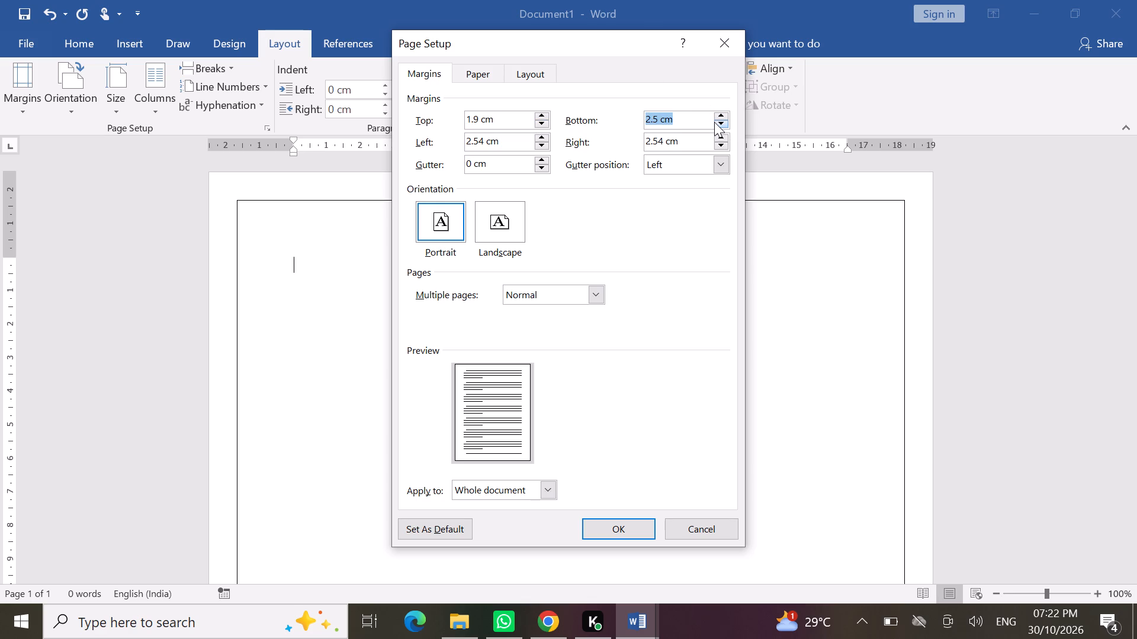
pyautogui.tripleClick(721, 122)
pyautogui.tripleClick(721, 122)
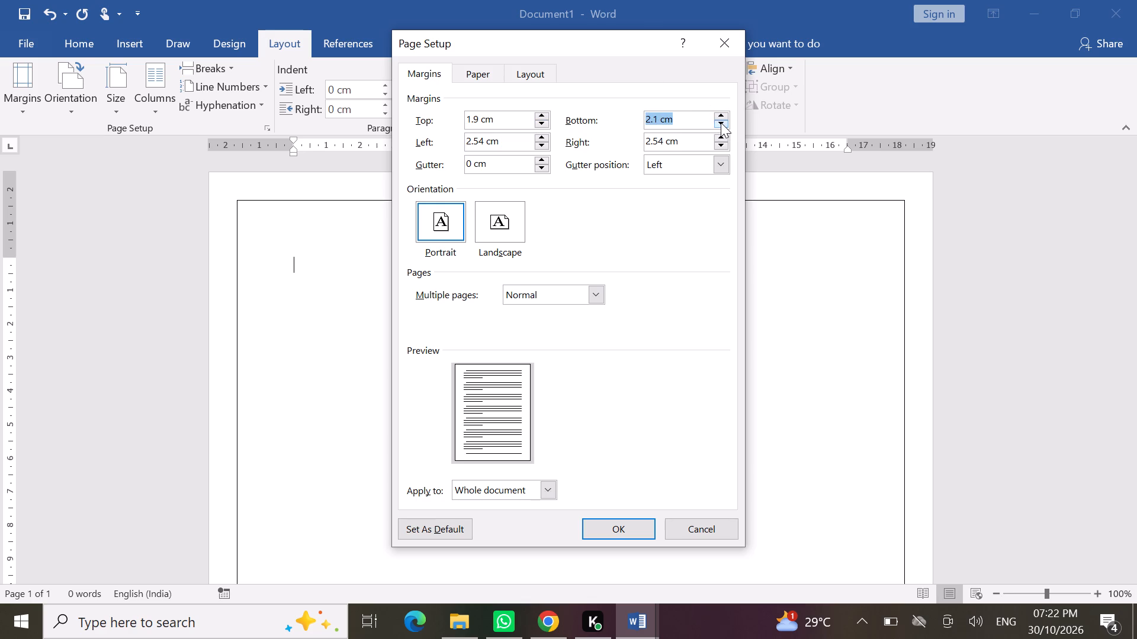
pyautogui.click(721, 122)
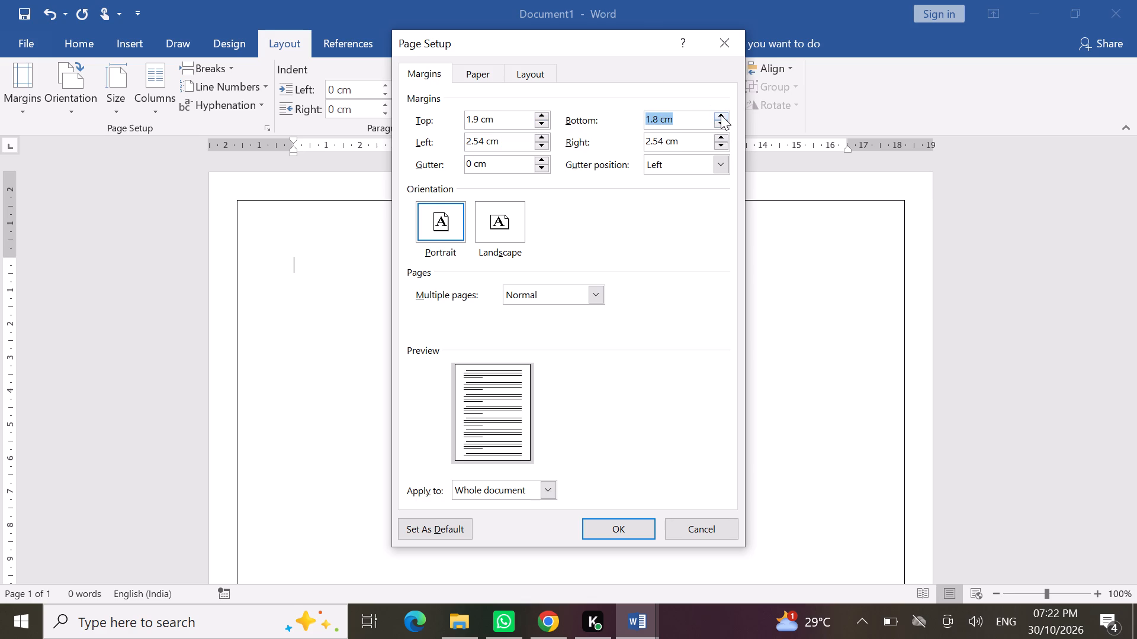
pyautogui.click(721, 115)
# Set the left and right page margins to 2.16 cm each and apply the page setup to the whole document.
pyautogui.click(539, 143)
pyautogui.click(539, 143)
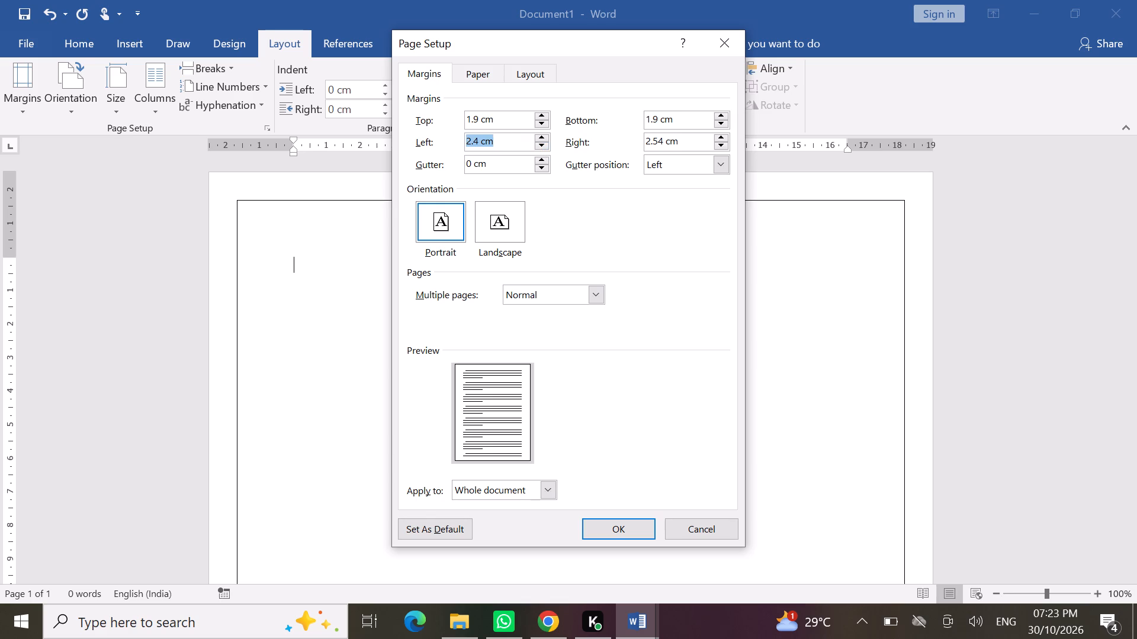
pyautogui.click(477, 143)
pyautogui.press('BackSpace')
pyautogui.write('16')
pyautogui.click(661, 137)
pyautogui.press('BackSpace')
pyautogui.press('BackSpace')
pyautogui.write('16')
pyautogui.click(629, 521)
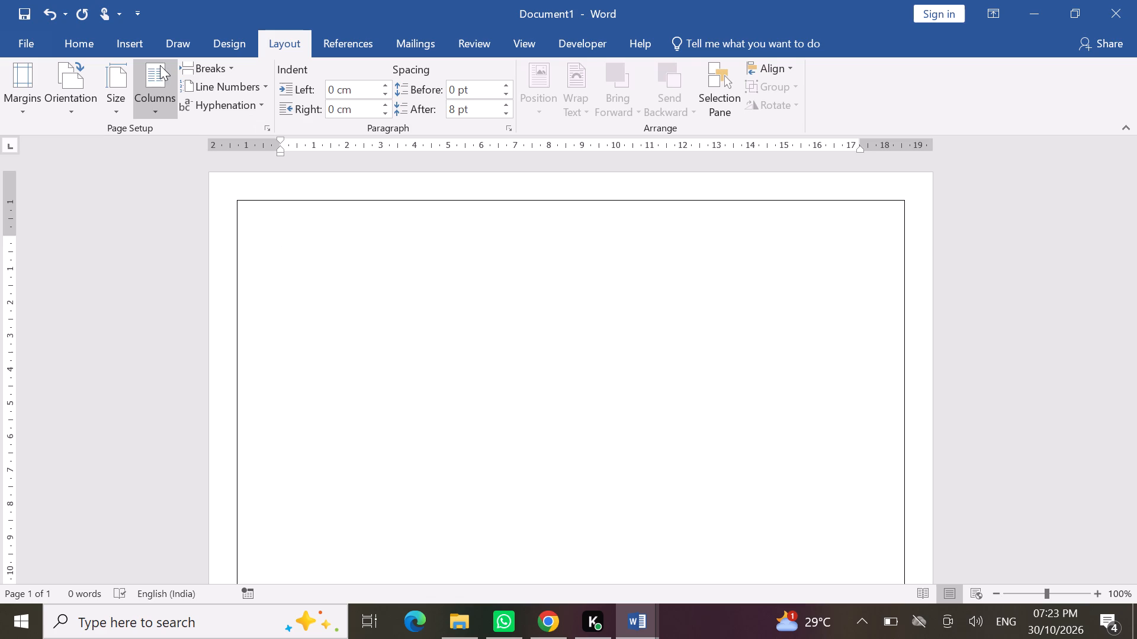
# Insert a centred plain page number at the bottom of the page.
pyautogui.click(136, 41)
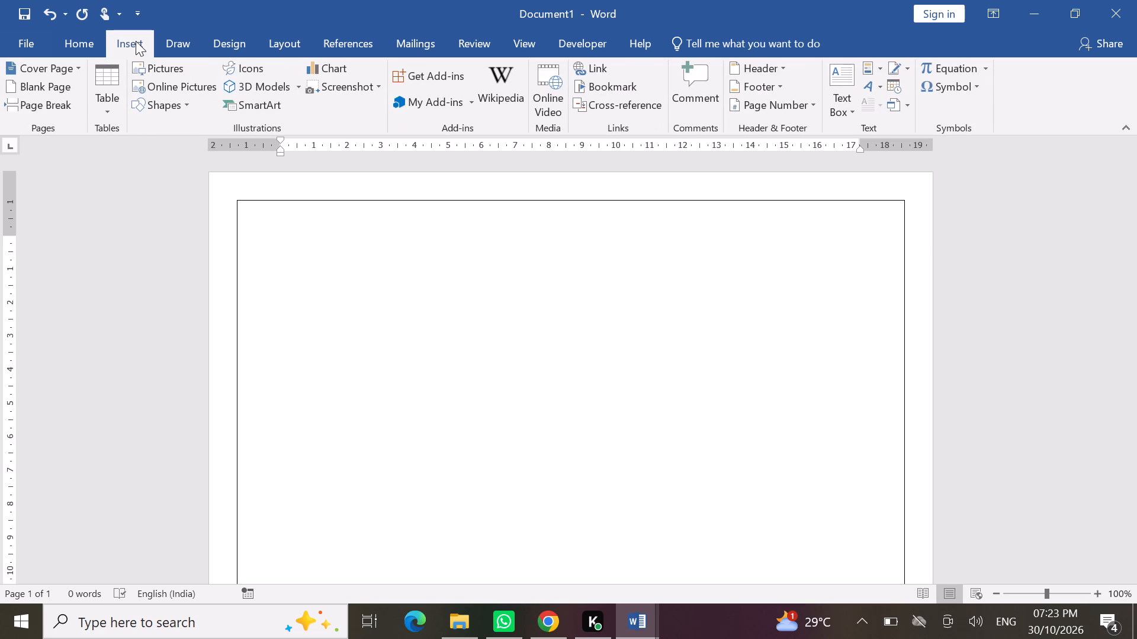
pyautogui.click(811, 102)
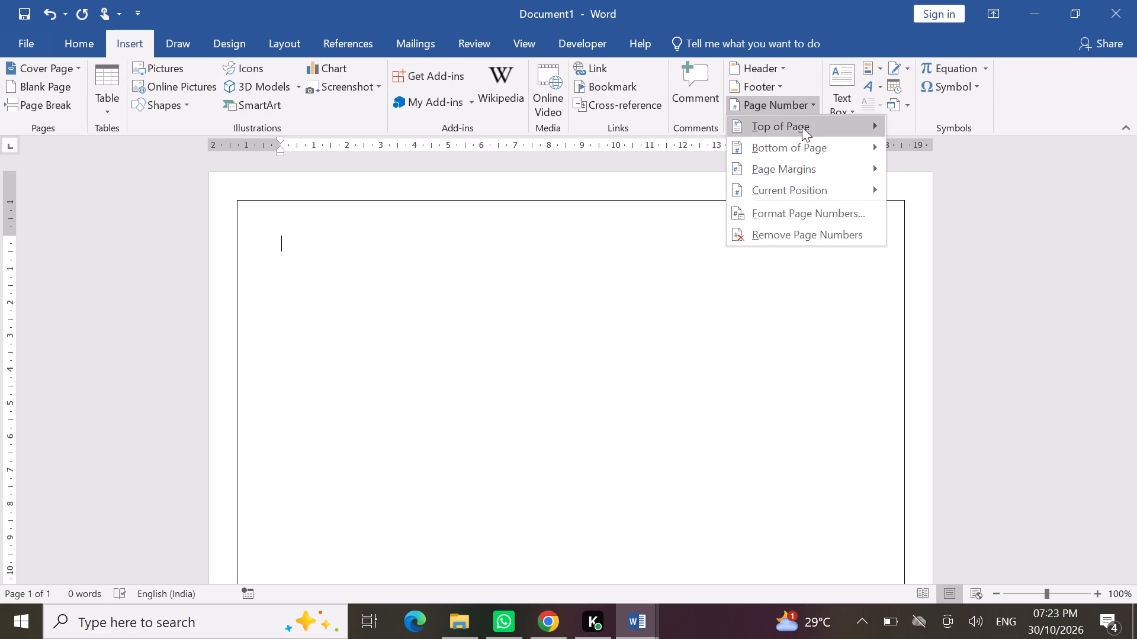
pyautogui.click(792, 147)
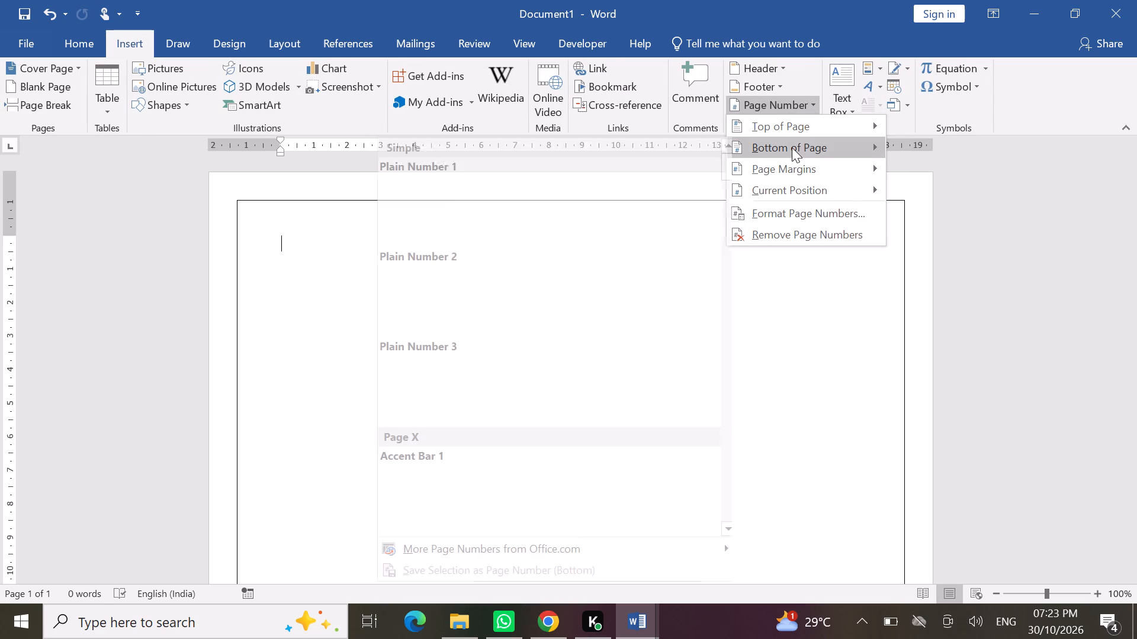
pyautogui.click(615, 285)
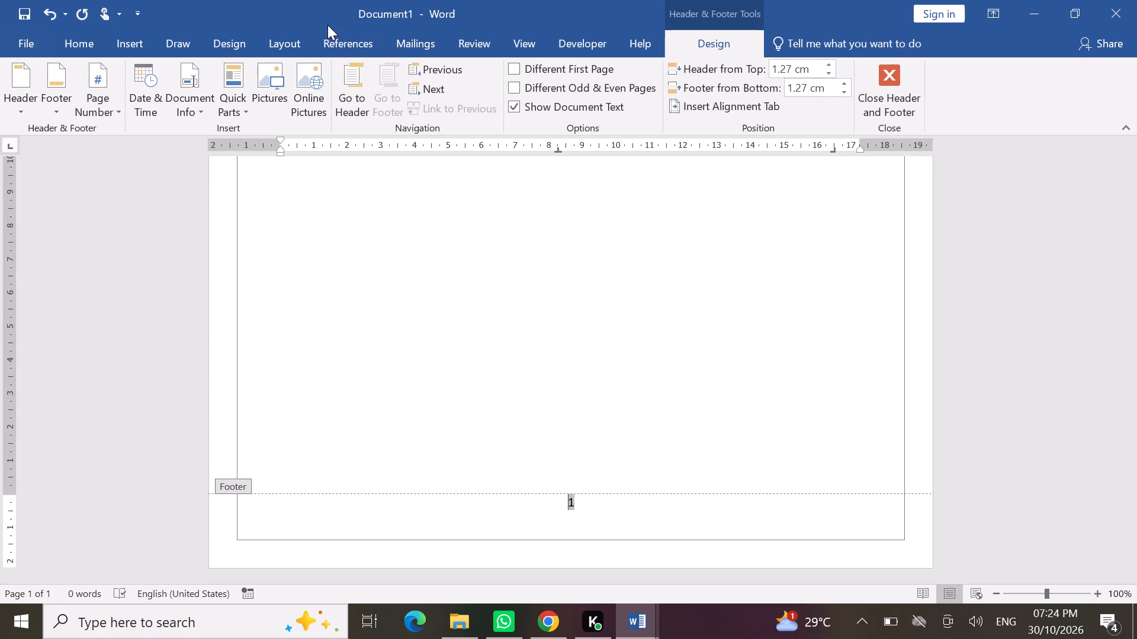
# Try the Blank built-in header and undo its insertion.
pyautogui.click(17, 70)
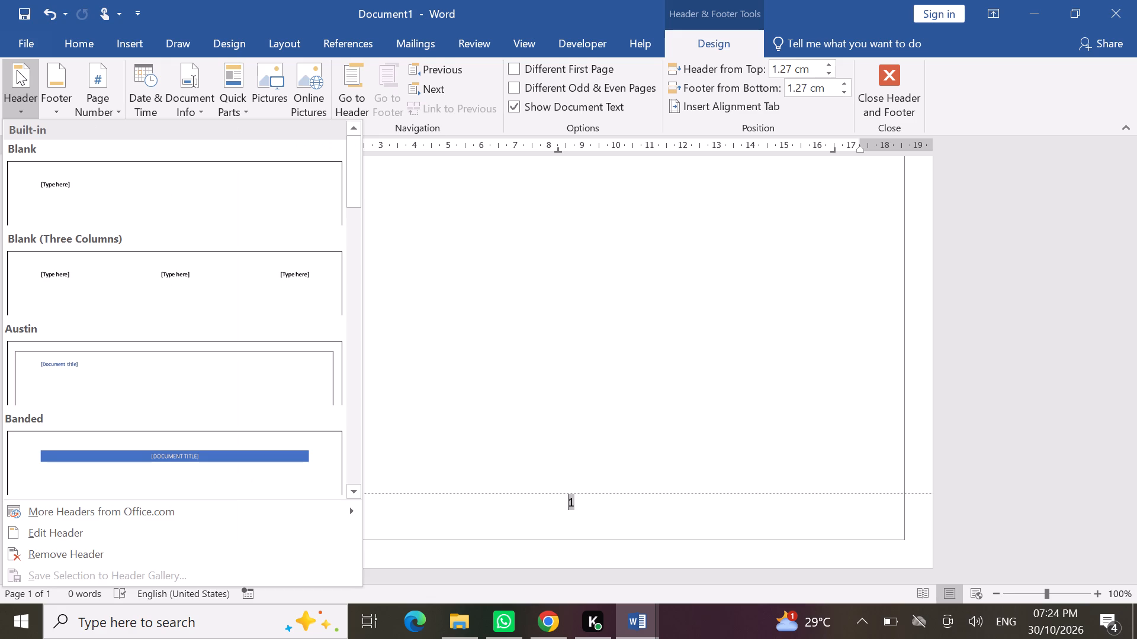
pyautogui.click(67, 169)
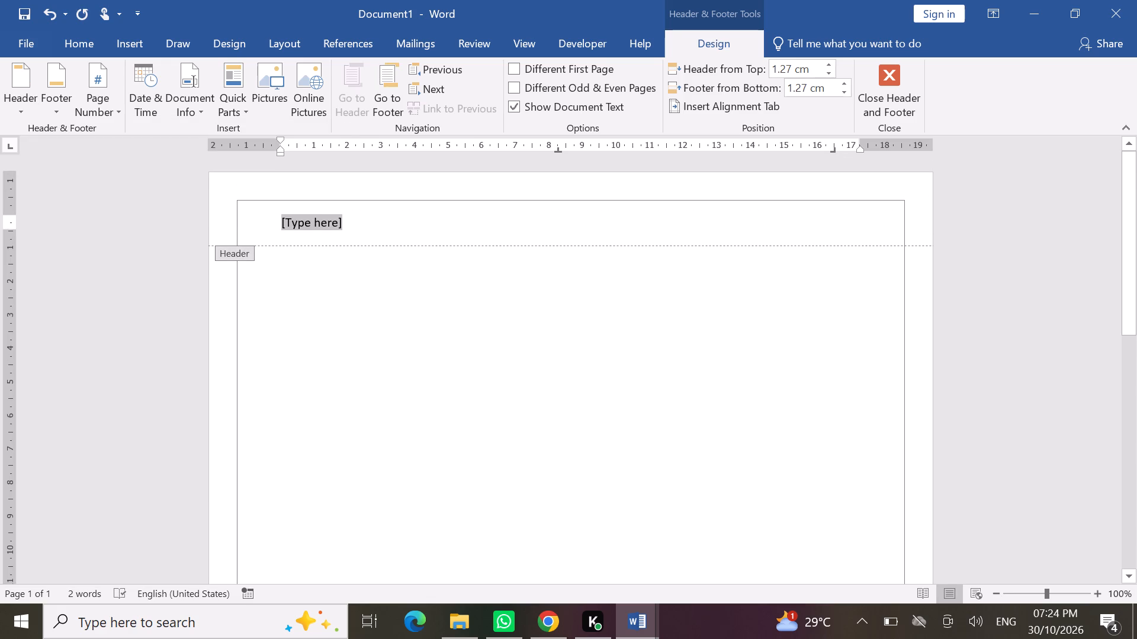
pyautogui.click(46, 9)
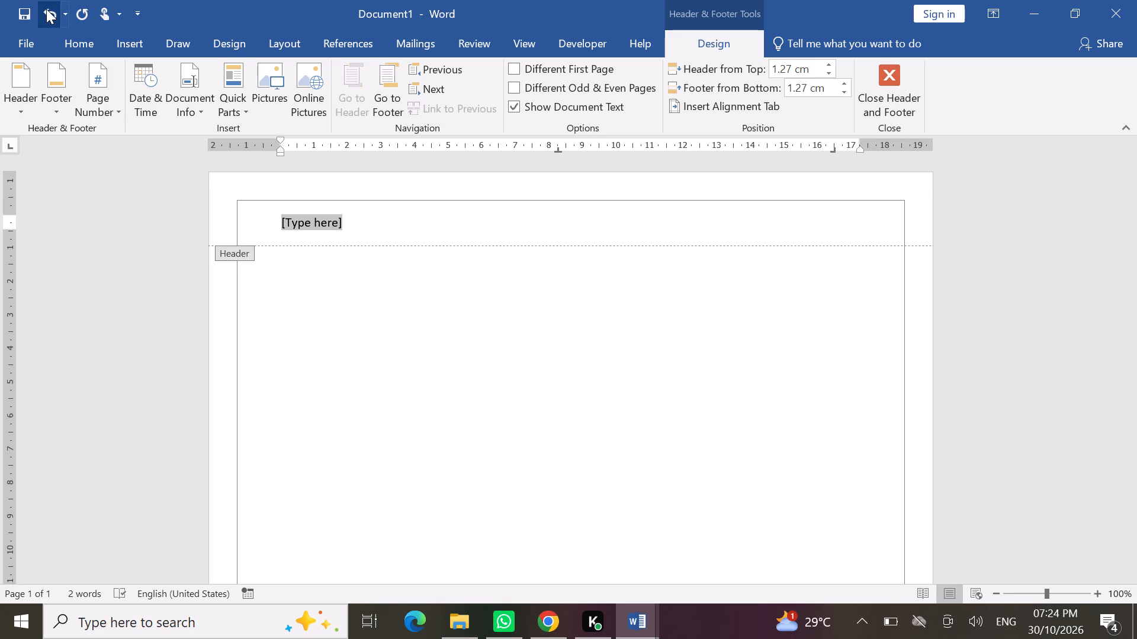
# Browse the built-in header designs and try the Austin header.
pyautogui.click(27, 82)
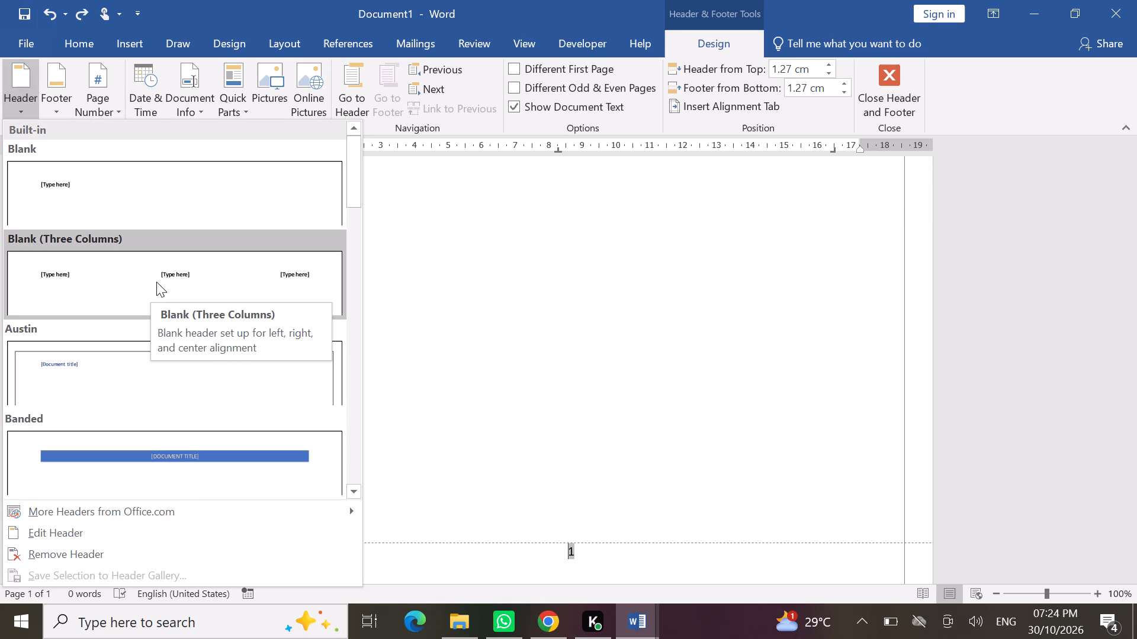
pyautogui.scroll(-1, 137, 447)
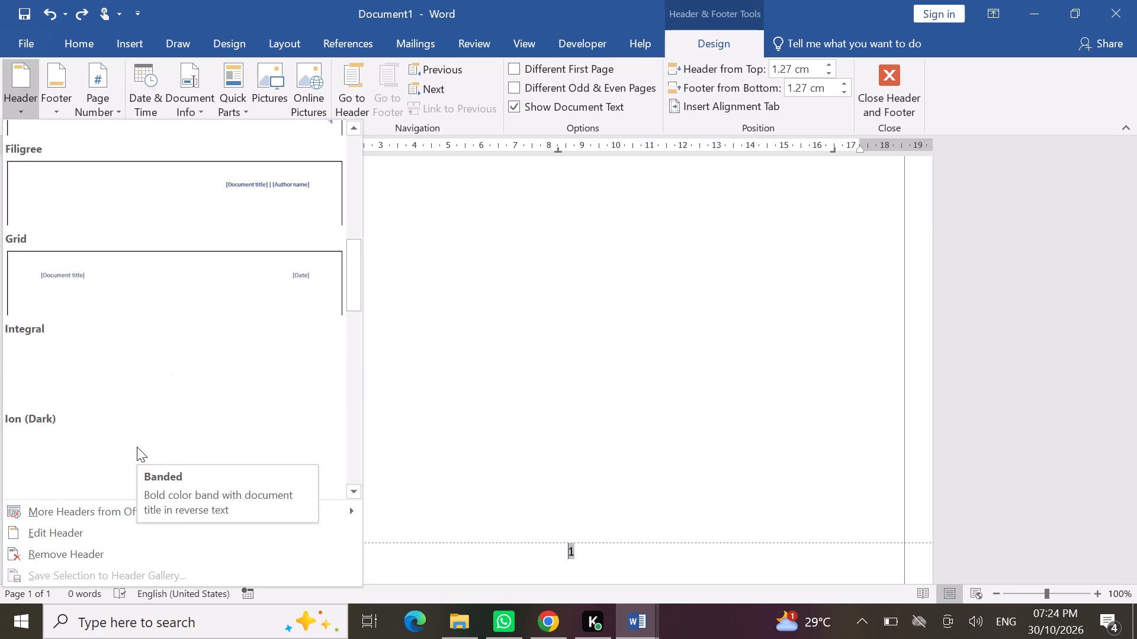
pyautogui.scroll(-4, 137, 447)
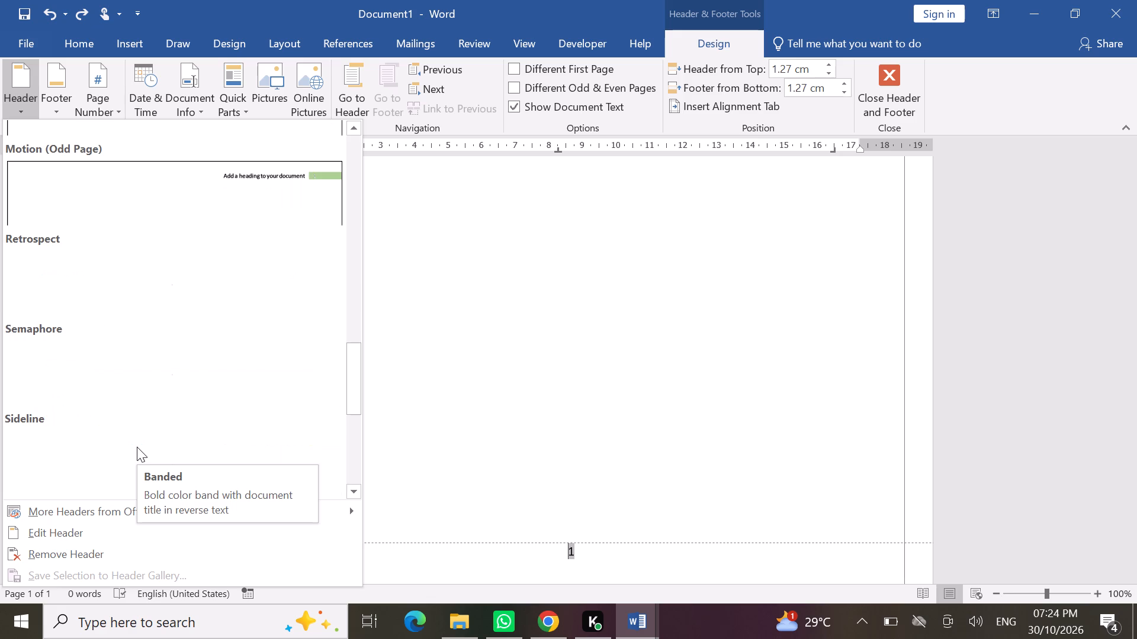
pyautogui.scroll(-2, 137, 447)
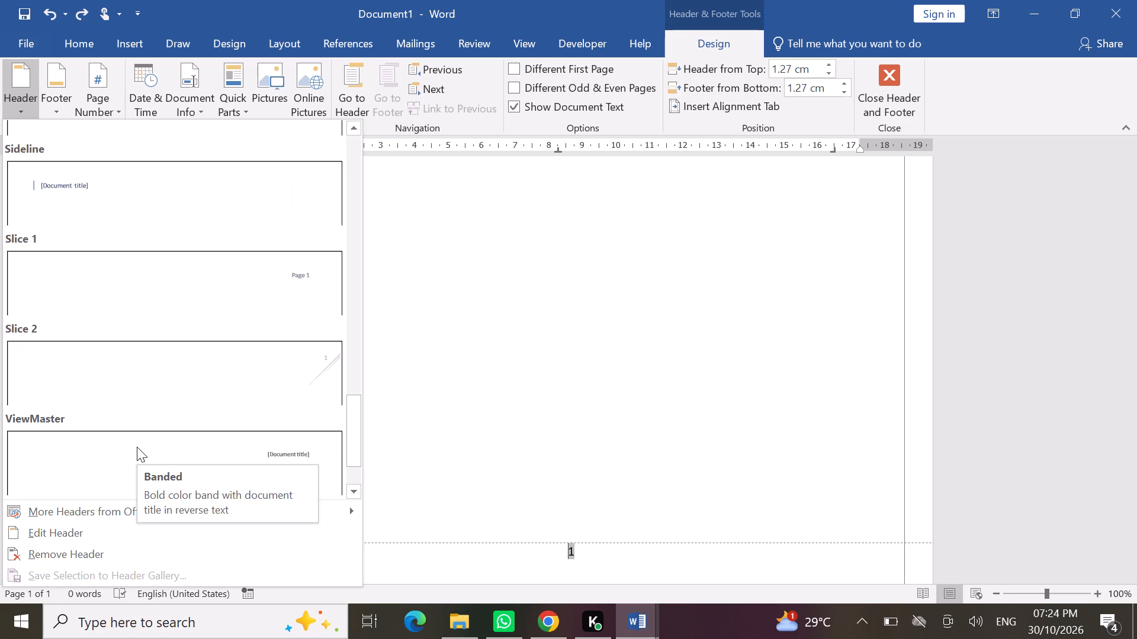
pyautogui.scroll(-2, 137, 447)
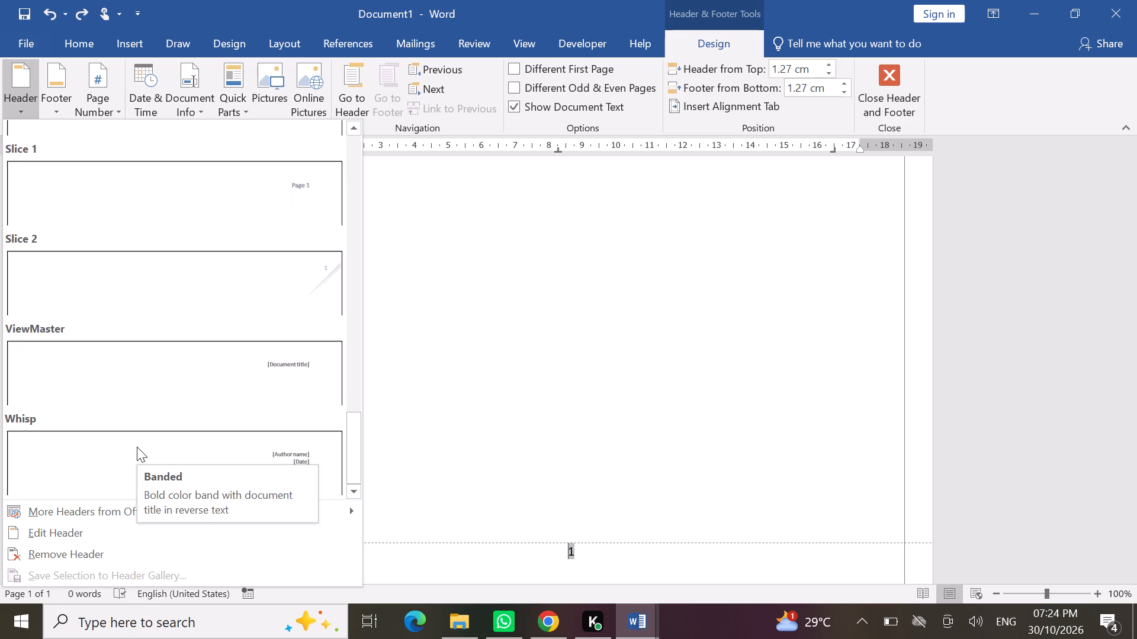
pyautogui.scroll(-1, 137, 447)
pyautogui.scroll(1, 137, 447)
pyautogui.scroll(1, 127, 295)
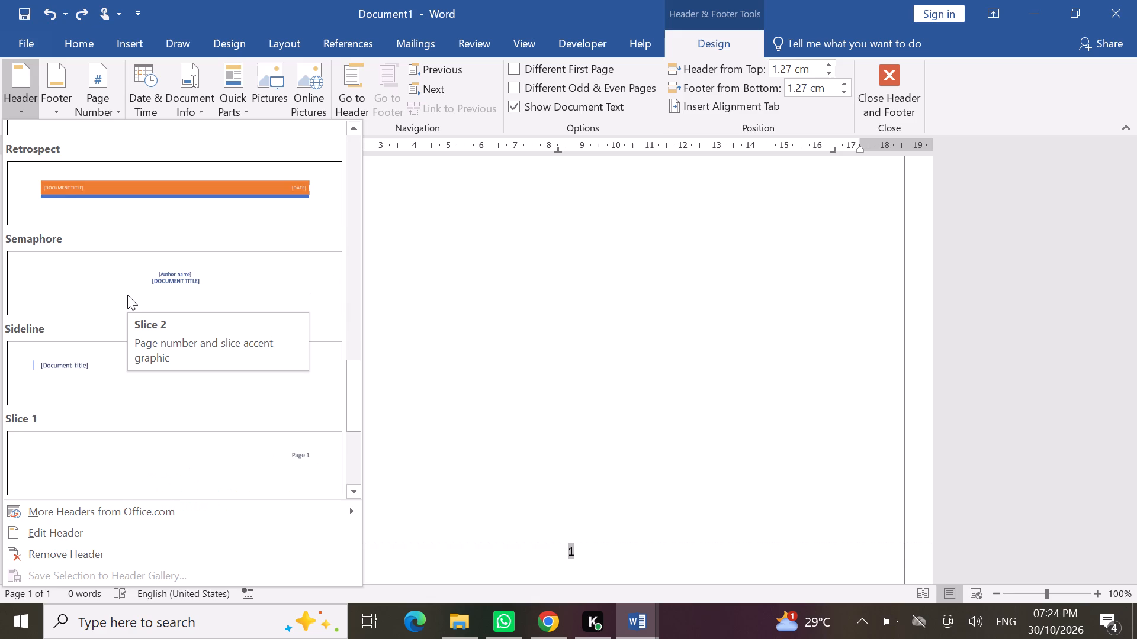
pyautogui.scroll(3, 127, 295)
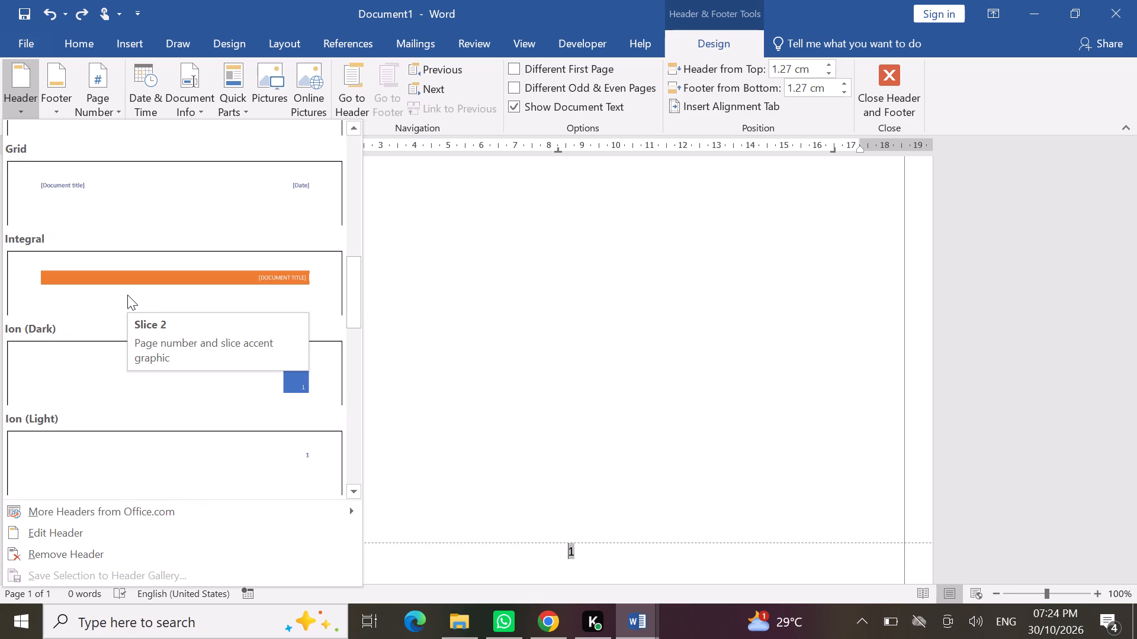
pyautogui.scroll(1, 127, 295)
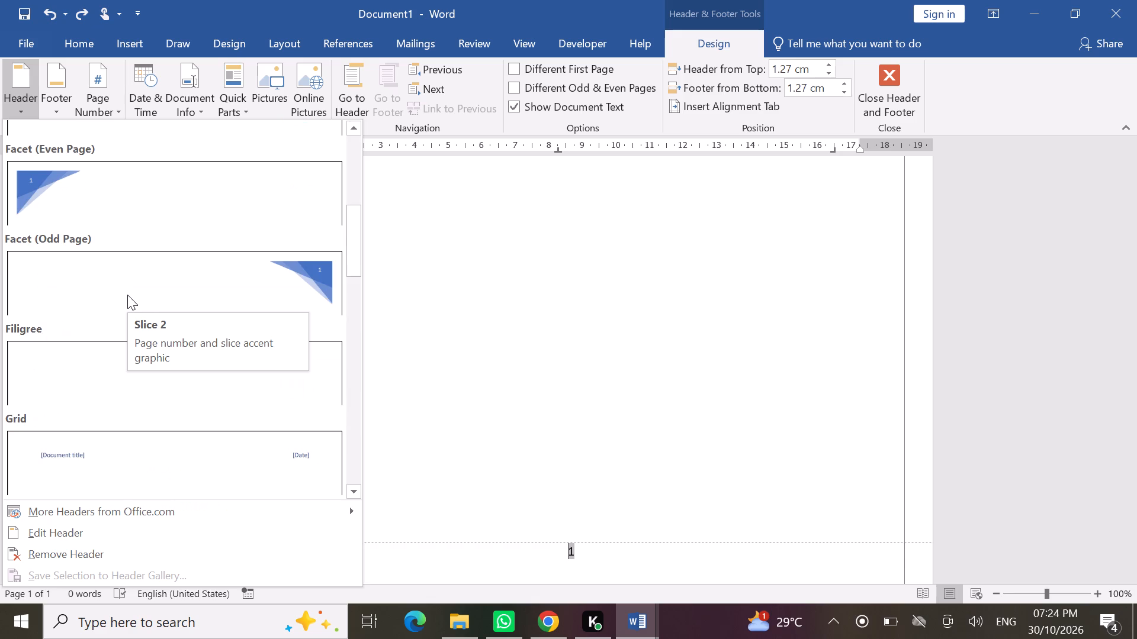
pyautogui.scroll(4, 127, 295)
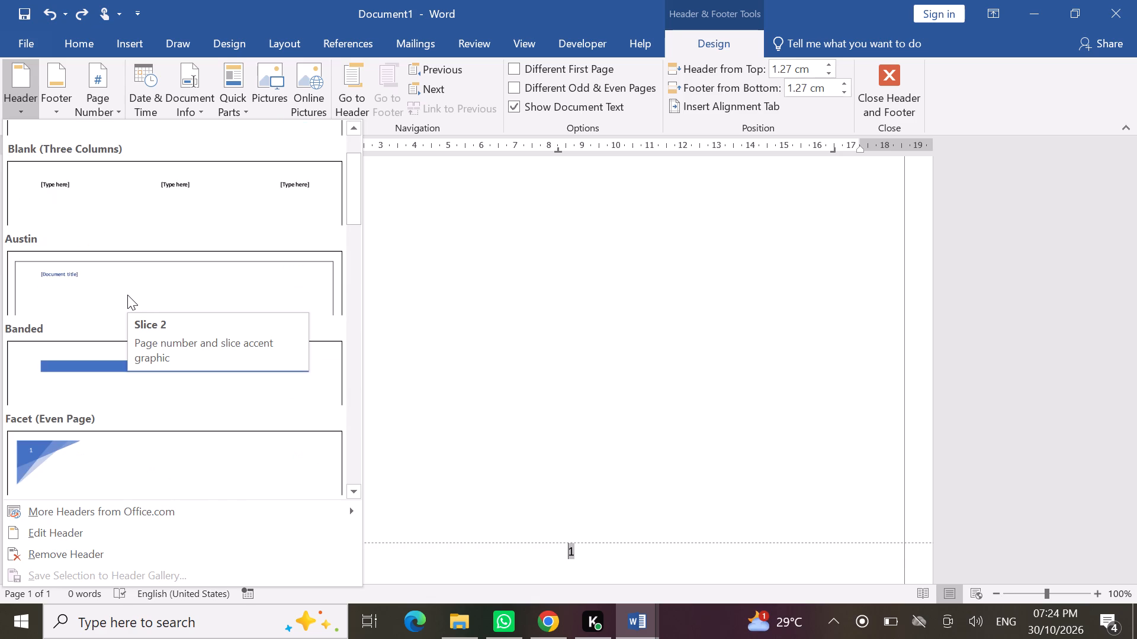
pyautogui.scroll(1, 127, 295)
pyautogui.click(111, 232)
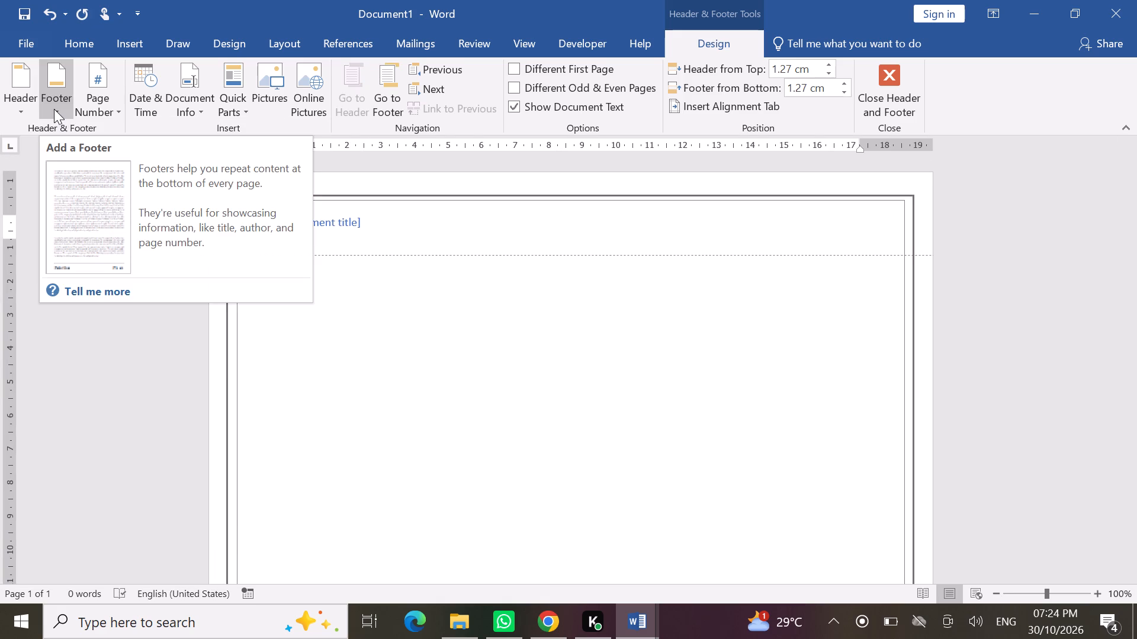
# Apply the Blank built-in header design to the document.
pyautogui.click(22, 86)
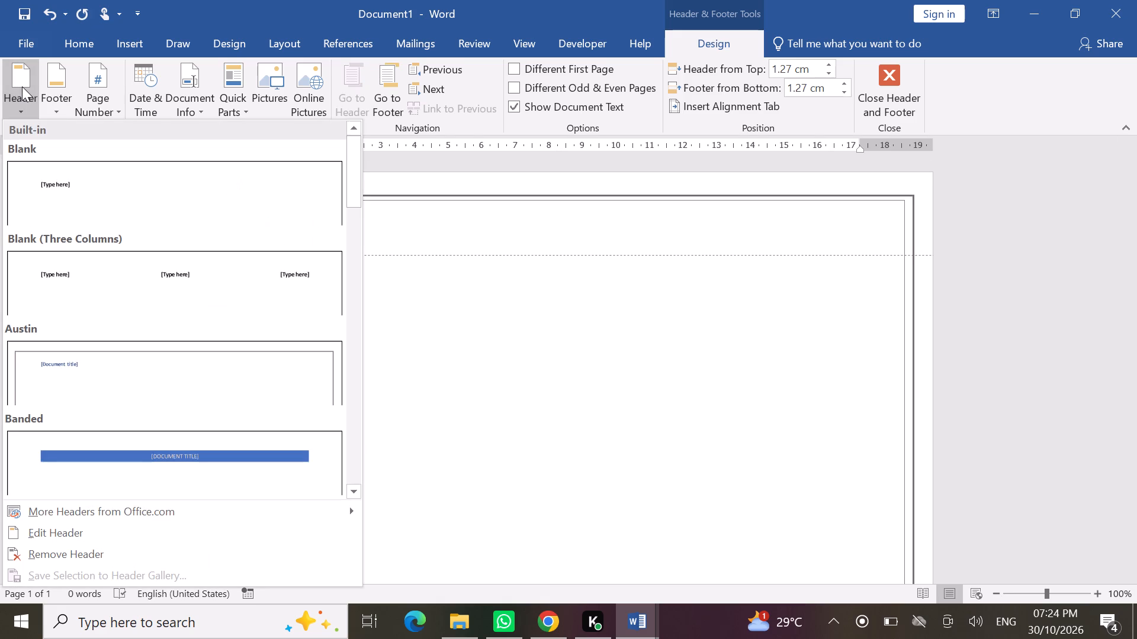
pyautogui.click(57, 173)
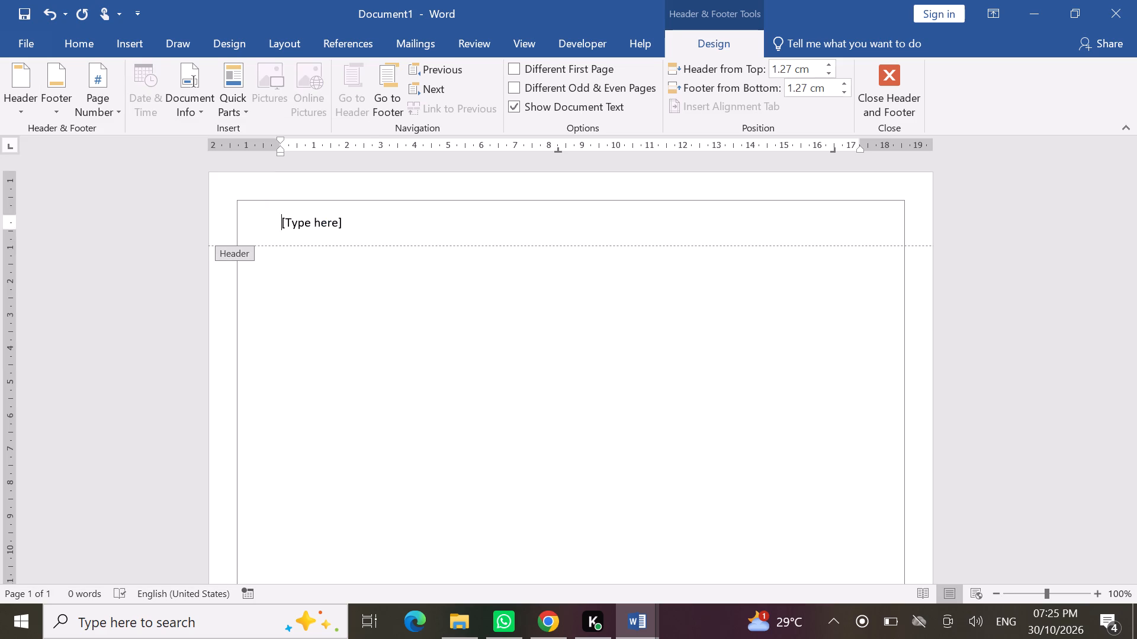
# Enter the header text "Strategic Implementation of GEN AI in Orgalisational Settings" before the placeholder.
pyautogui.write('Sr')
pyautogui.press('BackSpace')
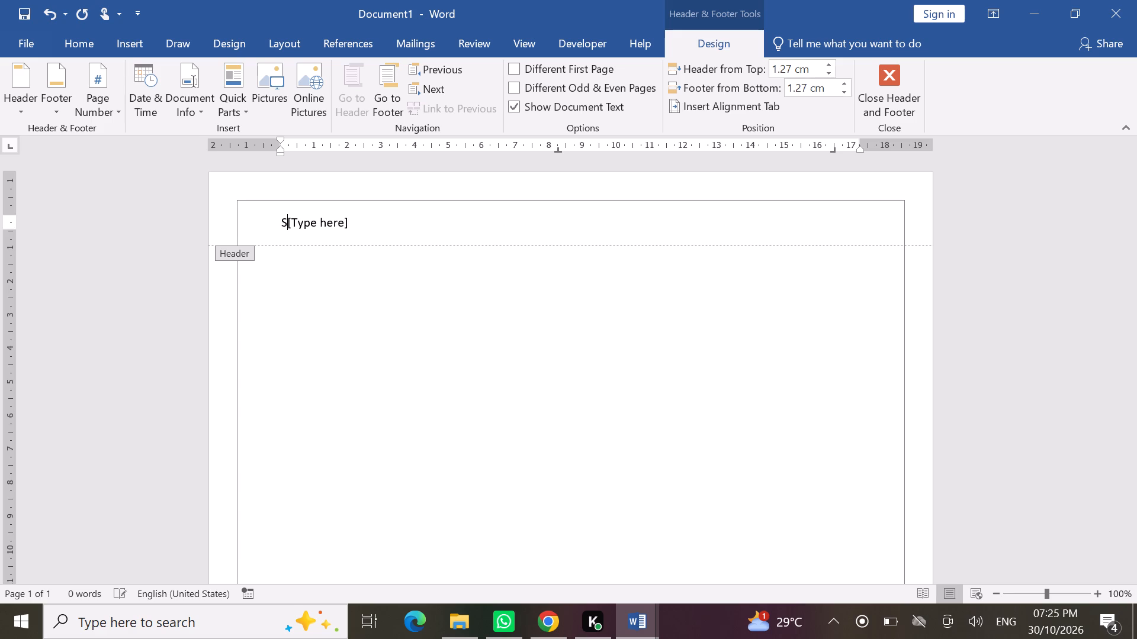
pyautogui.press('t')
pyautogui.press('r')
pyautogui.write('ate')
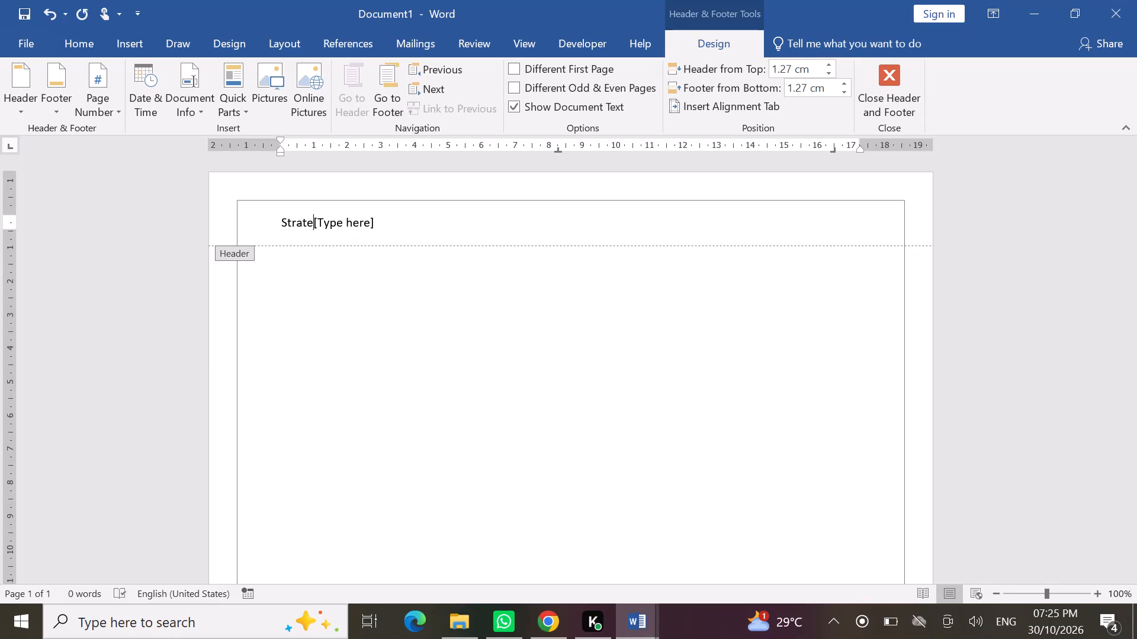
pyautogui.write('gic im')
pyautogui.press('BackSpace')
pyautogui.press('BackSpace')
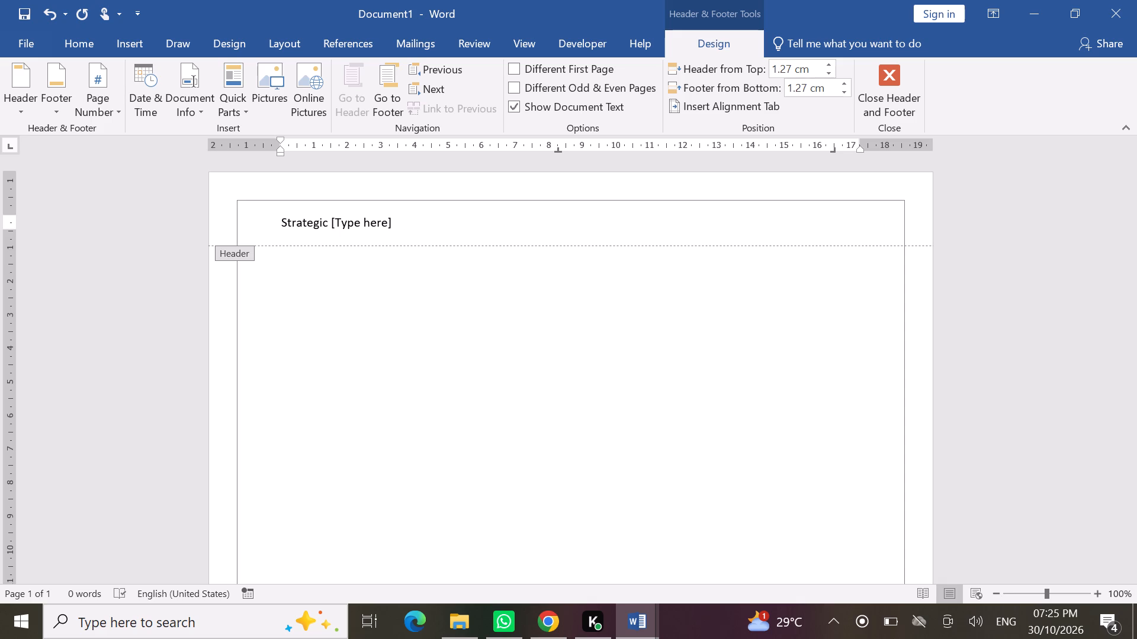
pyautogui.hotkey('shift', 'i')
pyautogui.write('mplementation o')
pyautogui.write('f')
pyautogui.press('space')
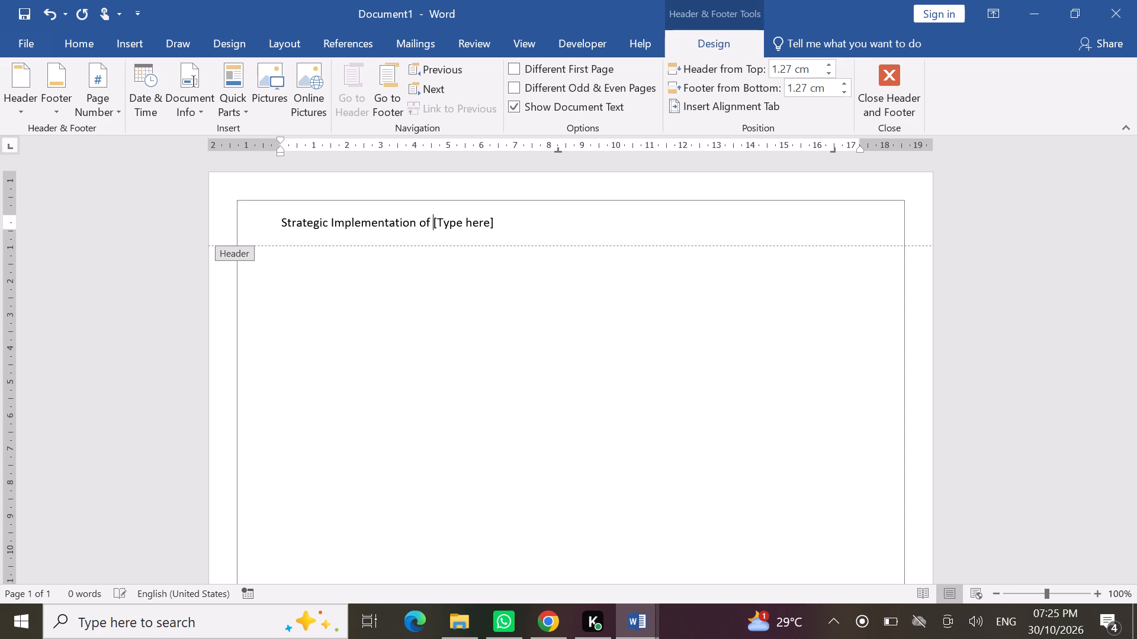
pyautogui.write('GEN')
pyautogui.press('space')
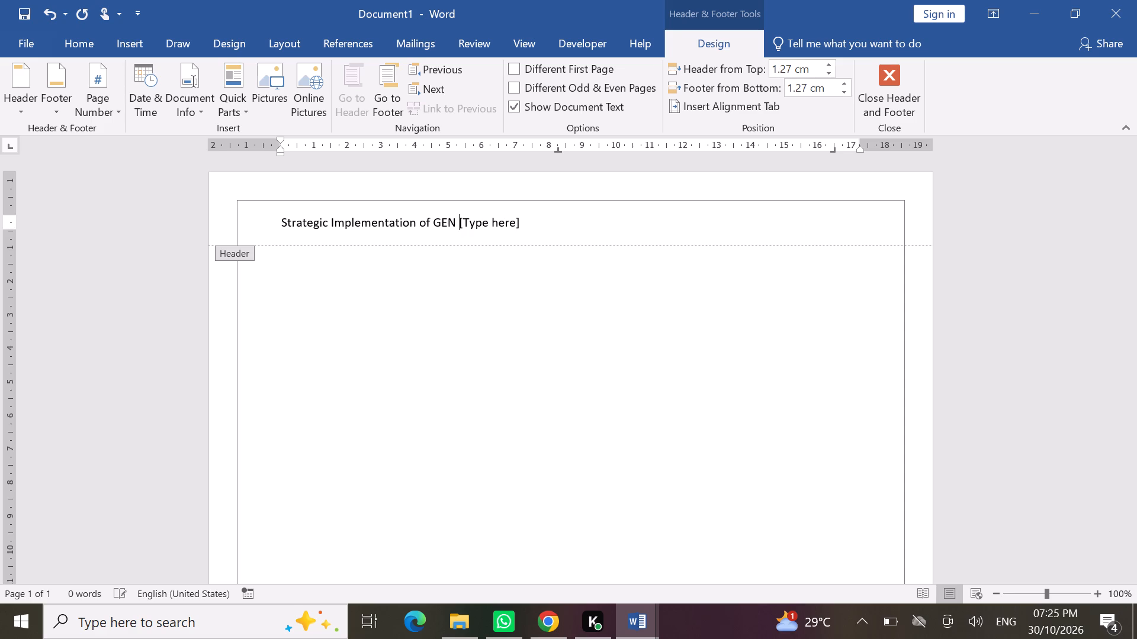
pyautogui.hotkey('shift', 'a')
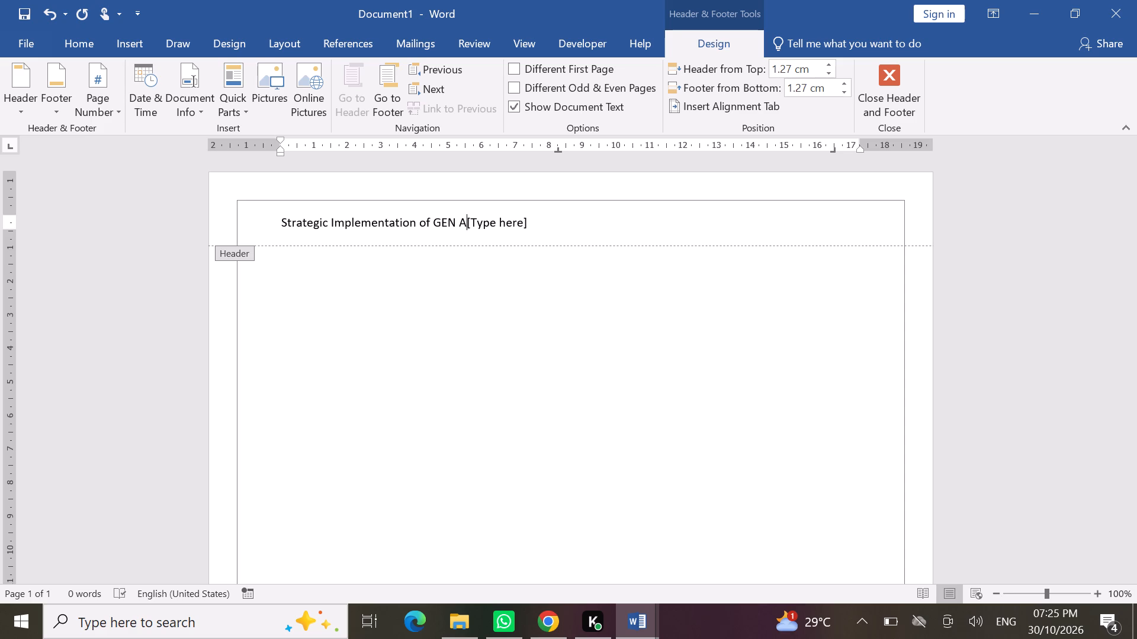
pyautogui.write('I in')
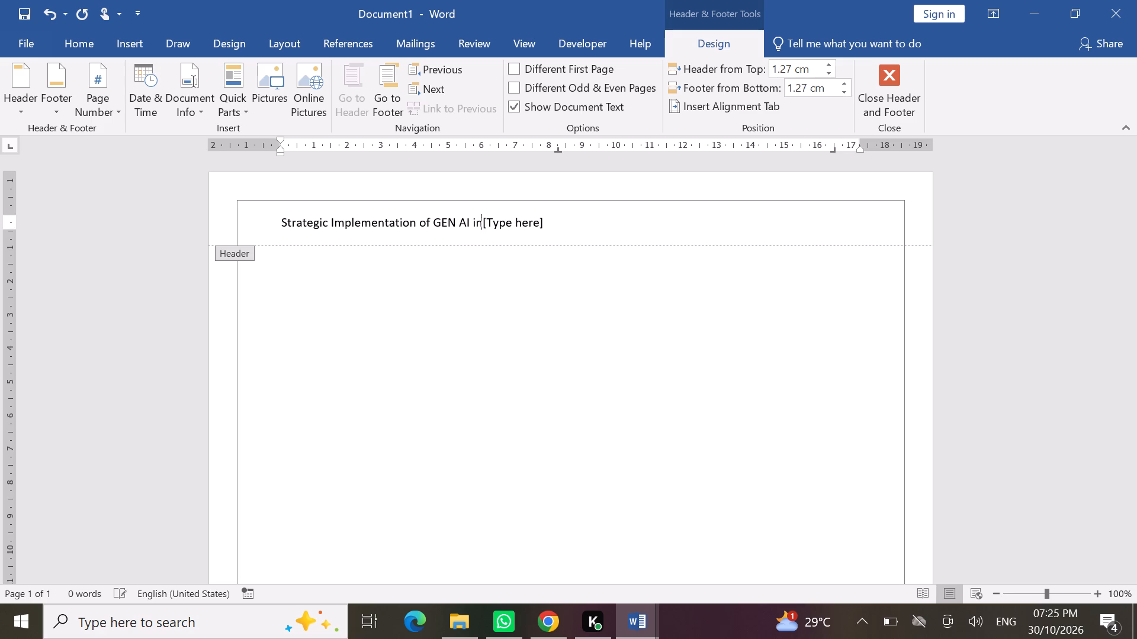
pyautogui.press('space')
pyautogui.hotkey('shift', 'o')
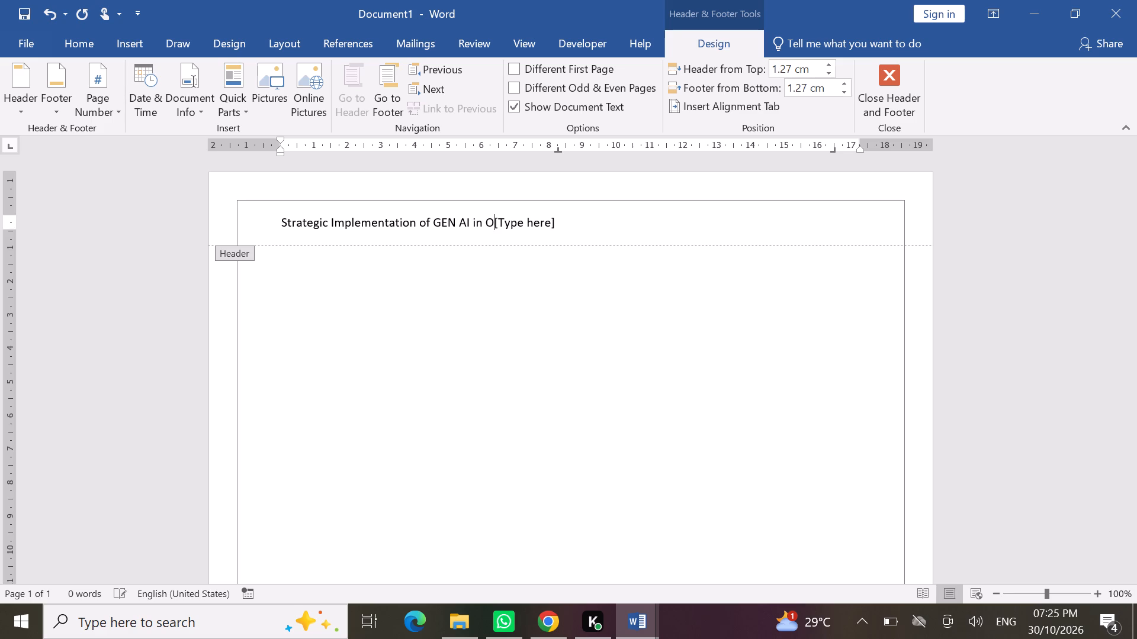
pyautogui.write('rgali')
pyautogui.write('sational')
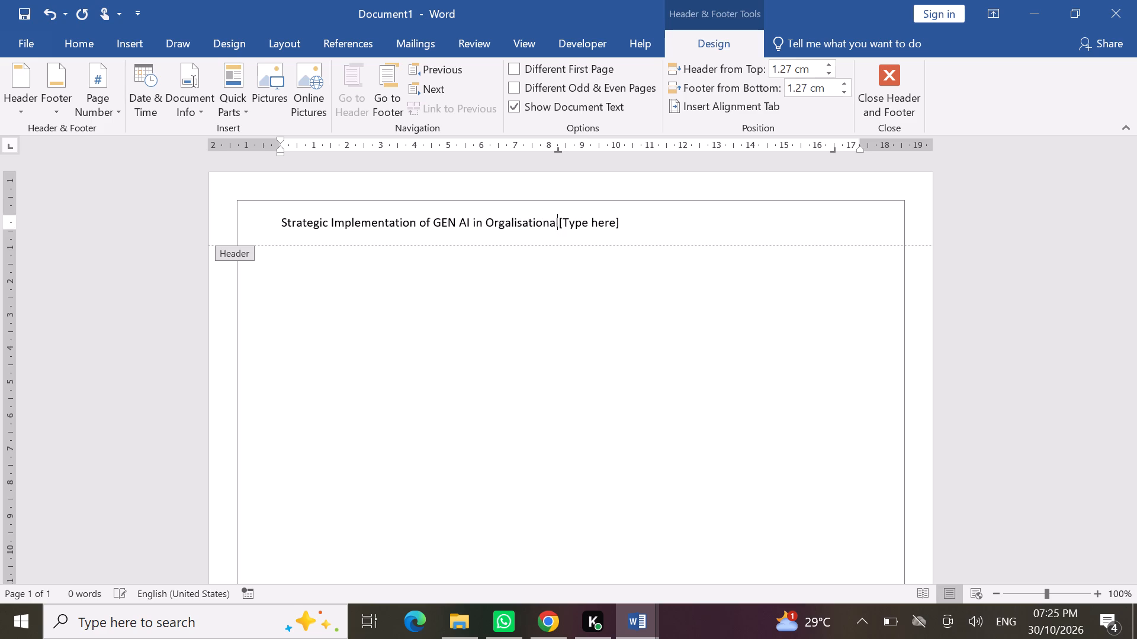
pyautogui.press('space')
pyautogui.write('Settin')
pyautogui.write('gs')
# Delete the leftover "[Type here]" placeholder after the header text, keeping "Settings" as the last word.
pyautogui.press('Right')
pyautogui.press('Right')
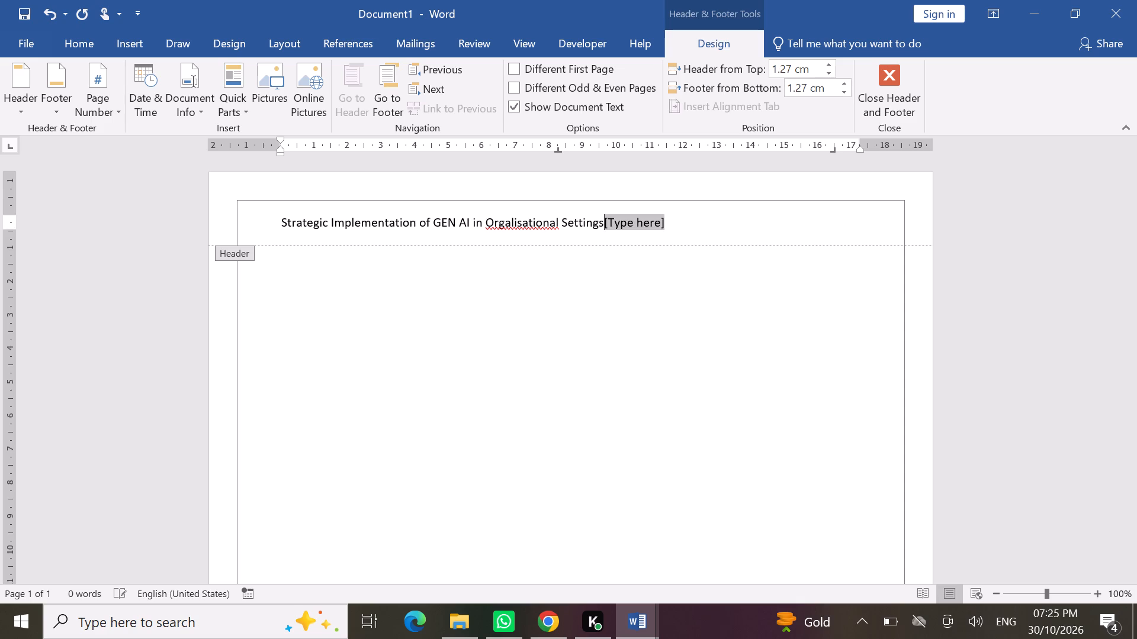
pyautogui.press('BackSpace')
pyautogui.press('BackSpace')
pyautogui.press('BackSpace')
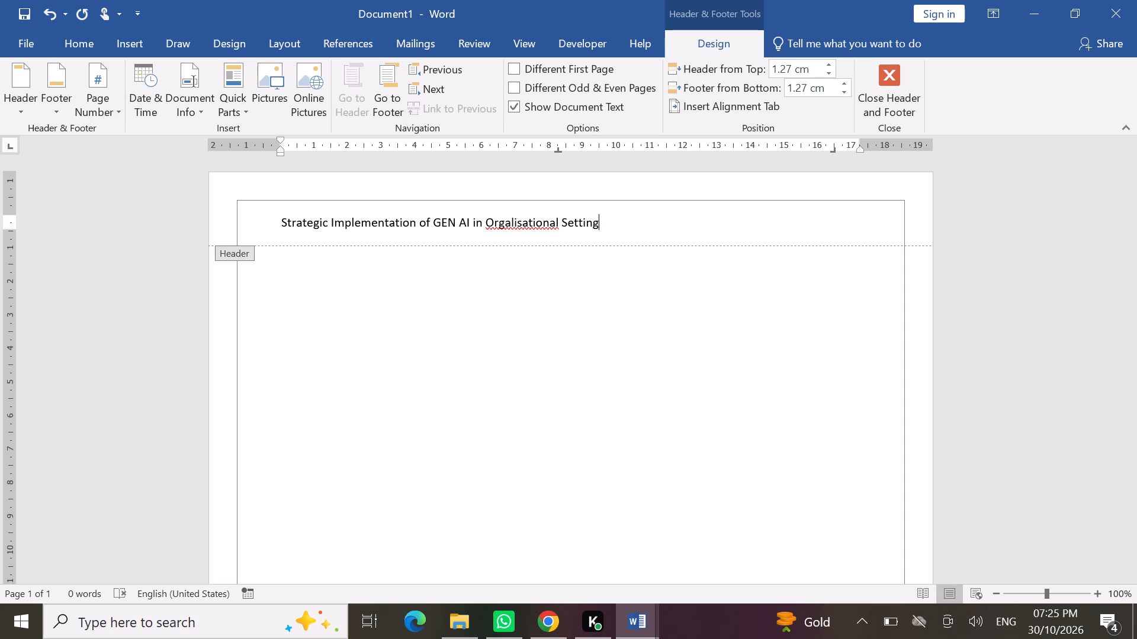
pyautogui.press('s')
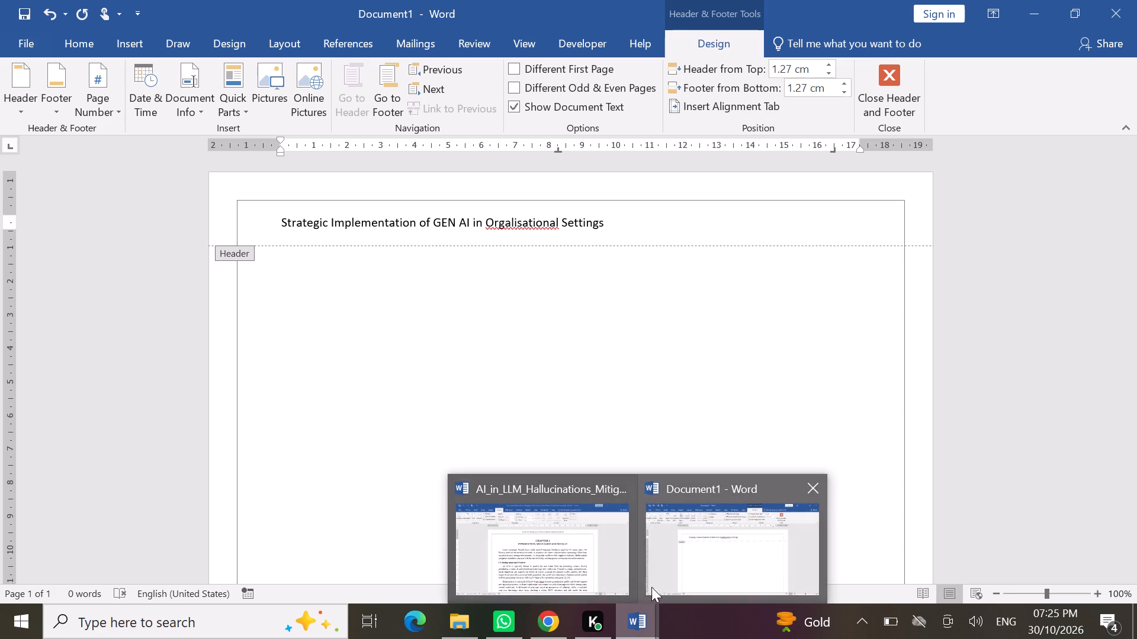
# Set the whole header text in Times New Roman, using the old report's header as reference.
pyautogui.click(594, 585)
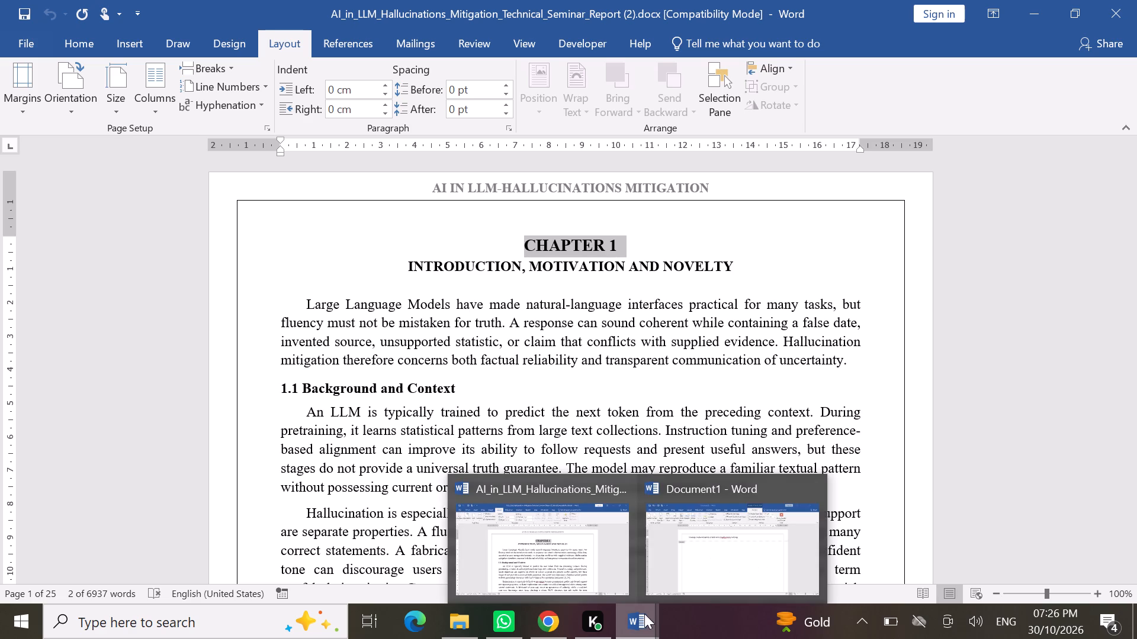
pyautogui.click(682, 586)
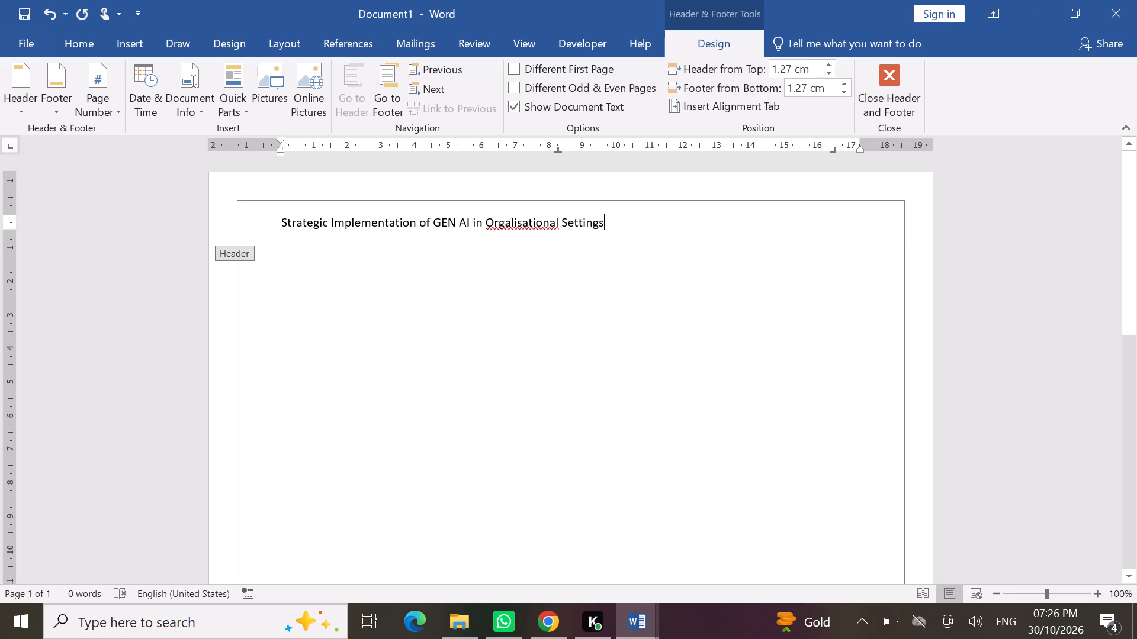
pyautogui.moveTo(276, 221); pyautogui.dragTo(926, 174)
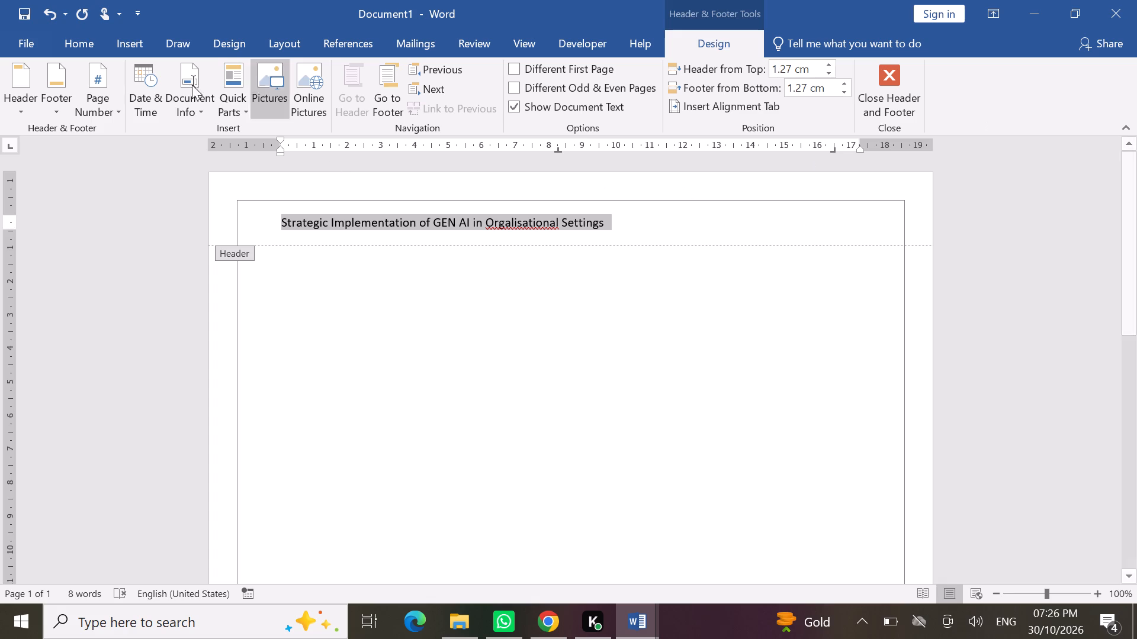
pyautogui.click(71, 46)
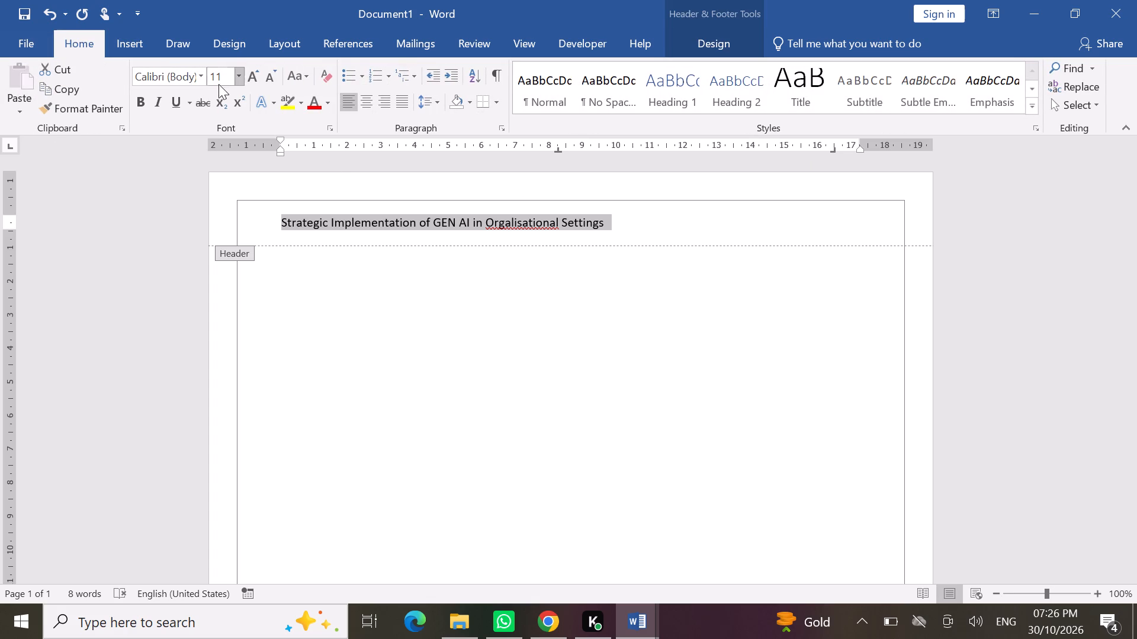
pyautogui.click(201, 77)
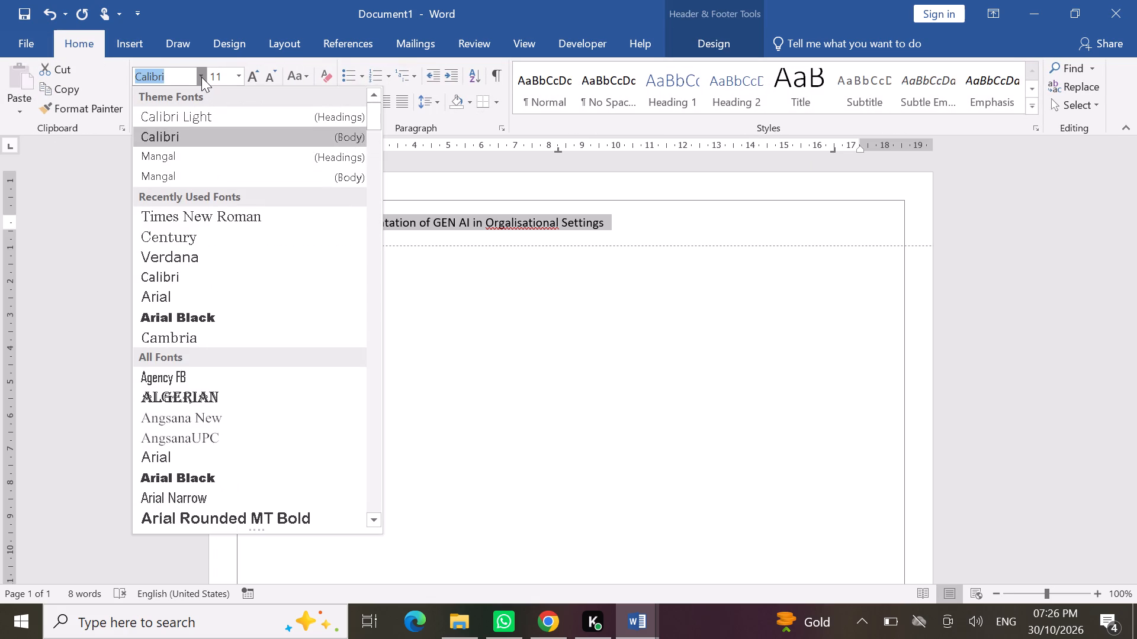
pyautogui.click(215, 215)
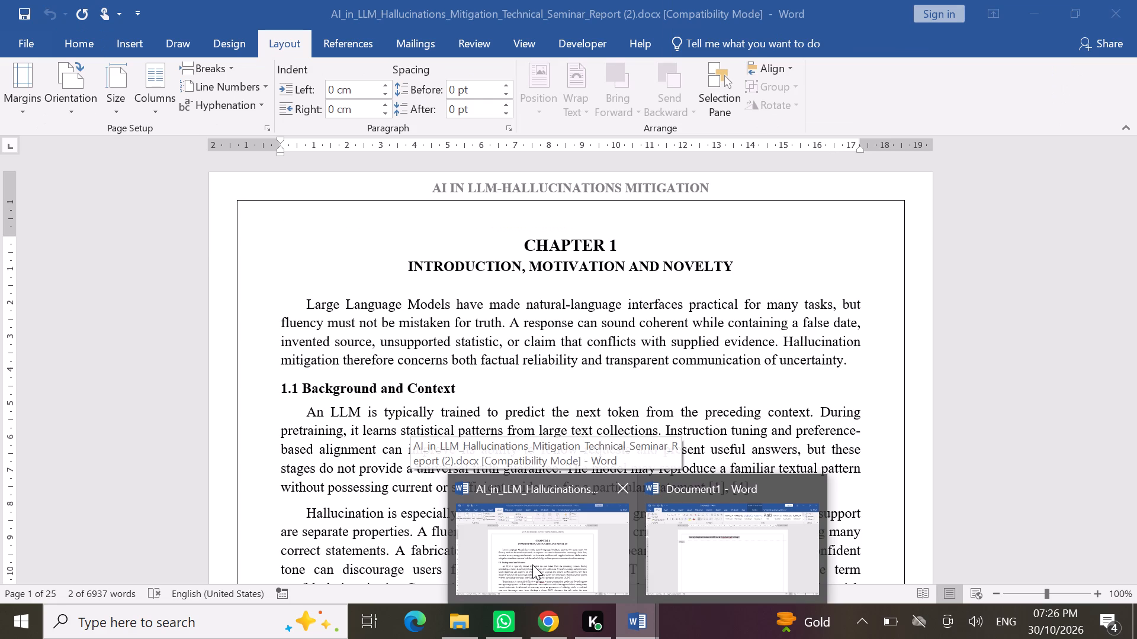
pyautogui.click(708, 539)
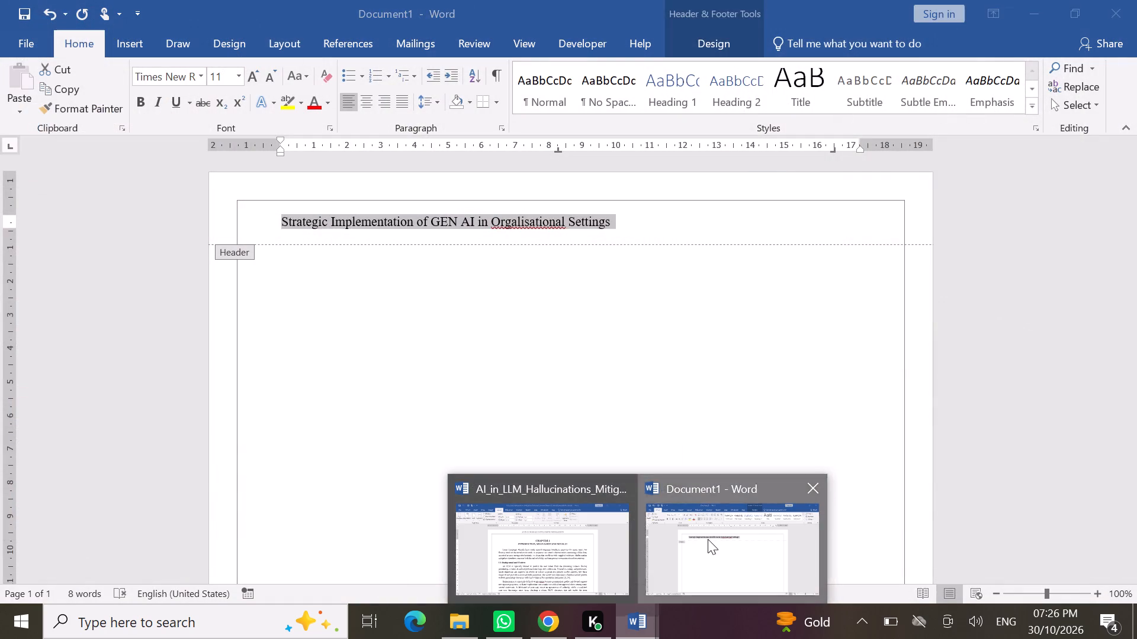
# Shift the header text to about the middle of its line by inserting spaces in front of "Strategic".
pyautogui.click(269, 220)
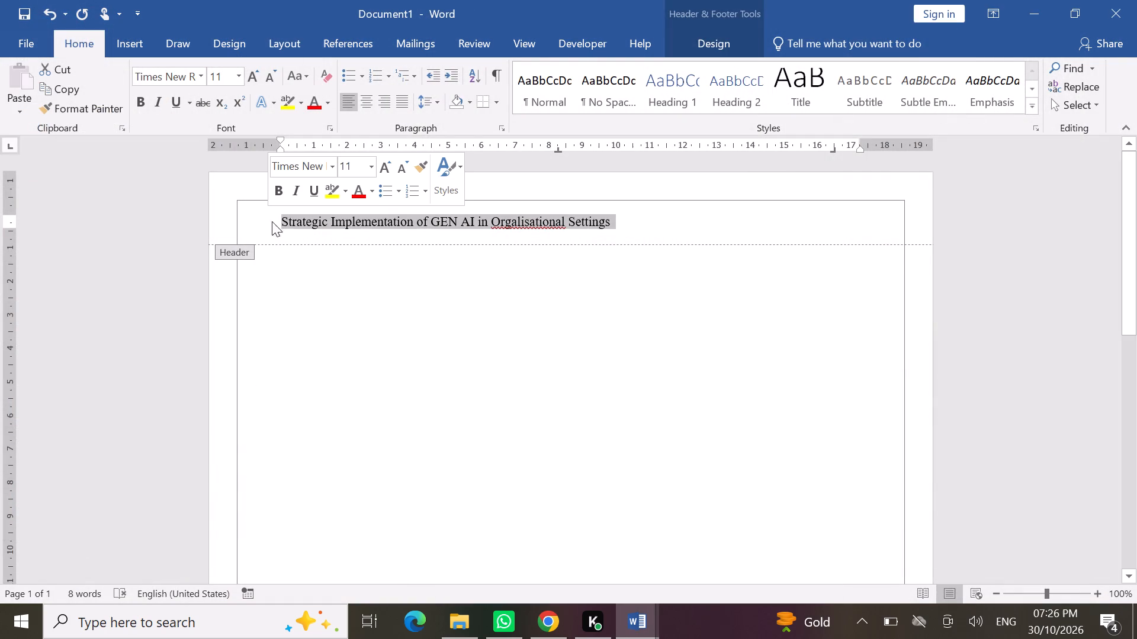
pyautogui.click(321, 314)
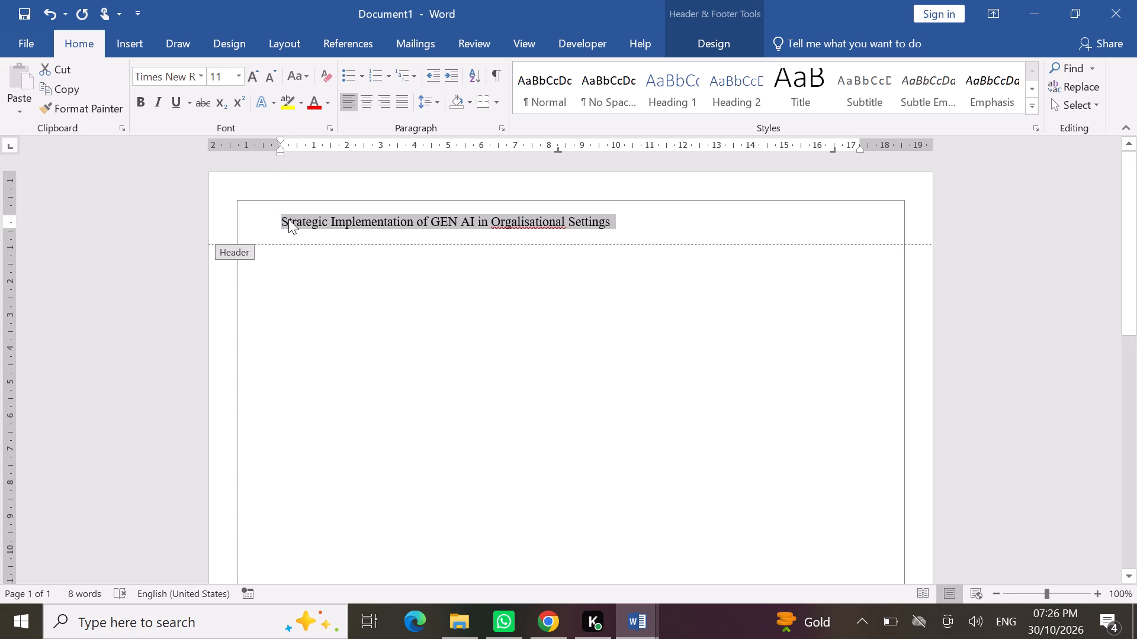
pyautogui.click(288, 219)
pyautogui.click(288, 219)
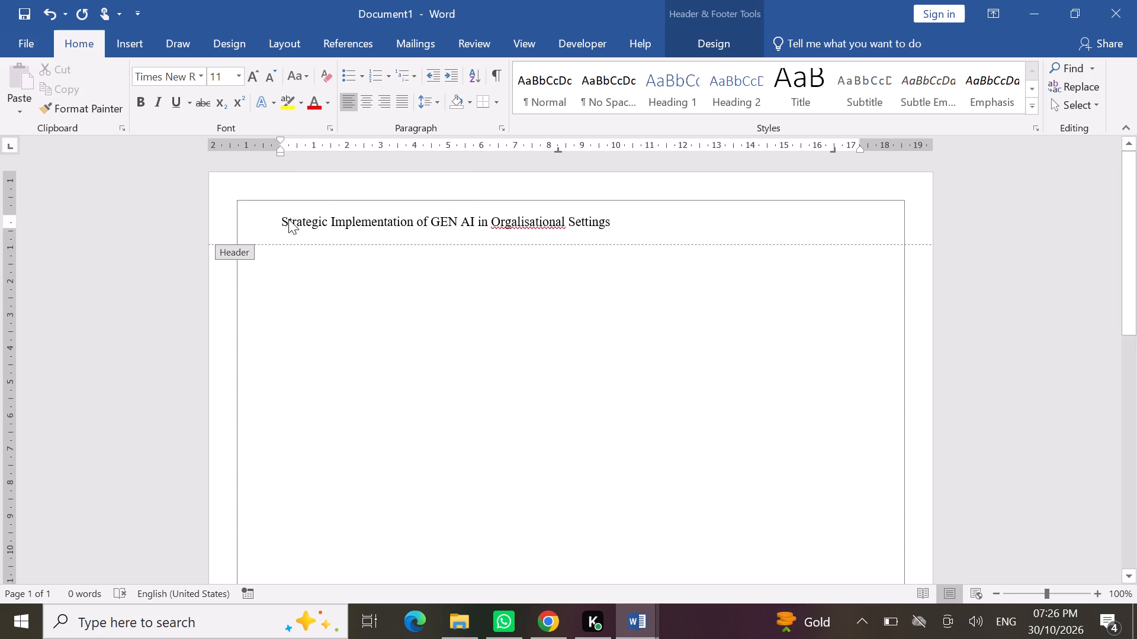
pyautogui.press('Left')
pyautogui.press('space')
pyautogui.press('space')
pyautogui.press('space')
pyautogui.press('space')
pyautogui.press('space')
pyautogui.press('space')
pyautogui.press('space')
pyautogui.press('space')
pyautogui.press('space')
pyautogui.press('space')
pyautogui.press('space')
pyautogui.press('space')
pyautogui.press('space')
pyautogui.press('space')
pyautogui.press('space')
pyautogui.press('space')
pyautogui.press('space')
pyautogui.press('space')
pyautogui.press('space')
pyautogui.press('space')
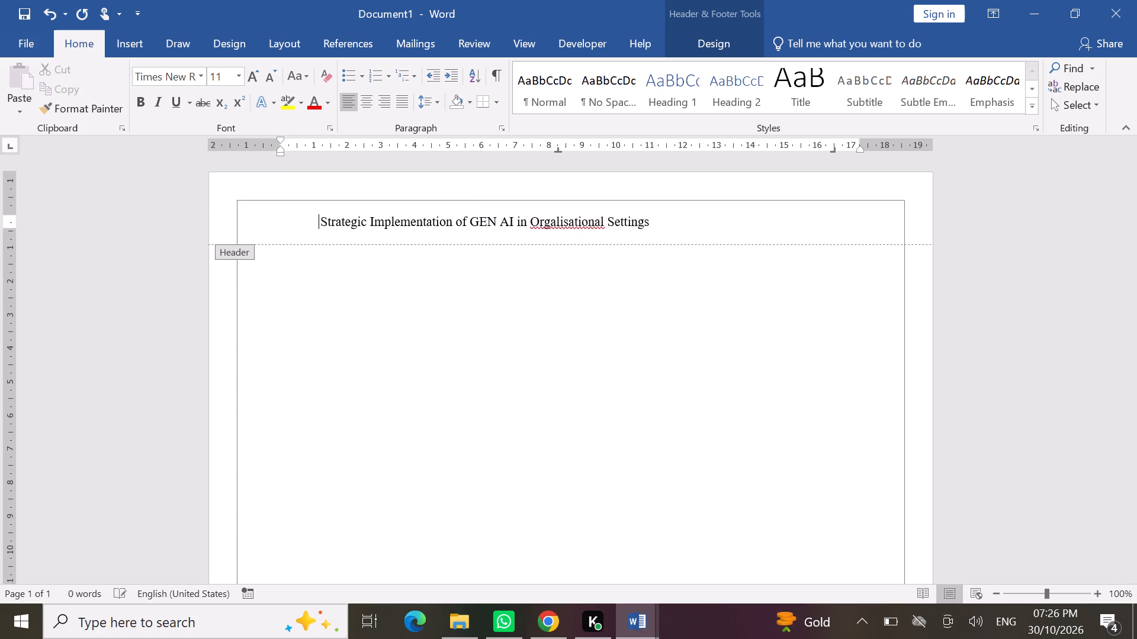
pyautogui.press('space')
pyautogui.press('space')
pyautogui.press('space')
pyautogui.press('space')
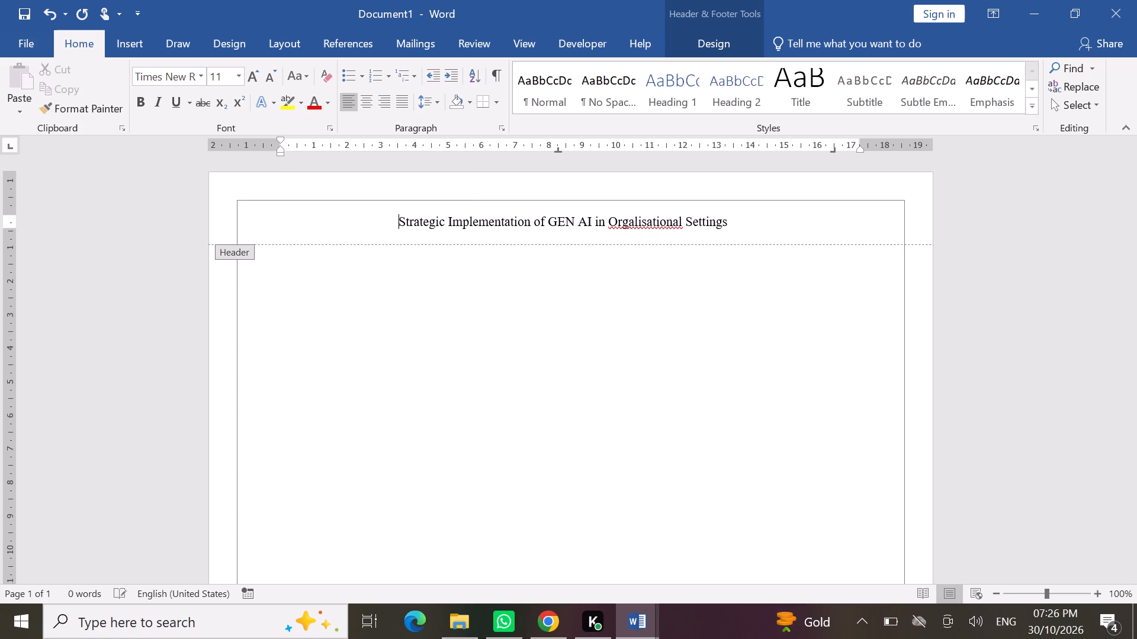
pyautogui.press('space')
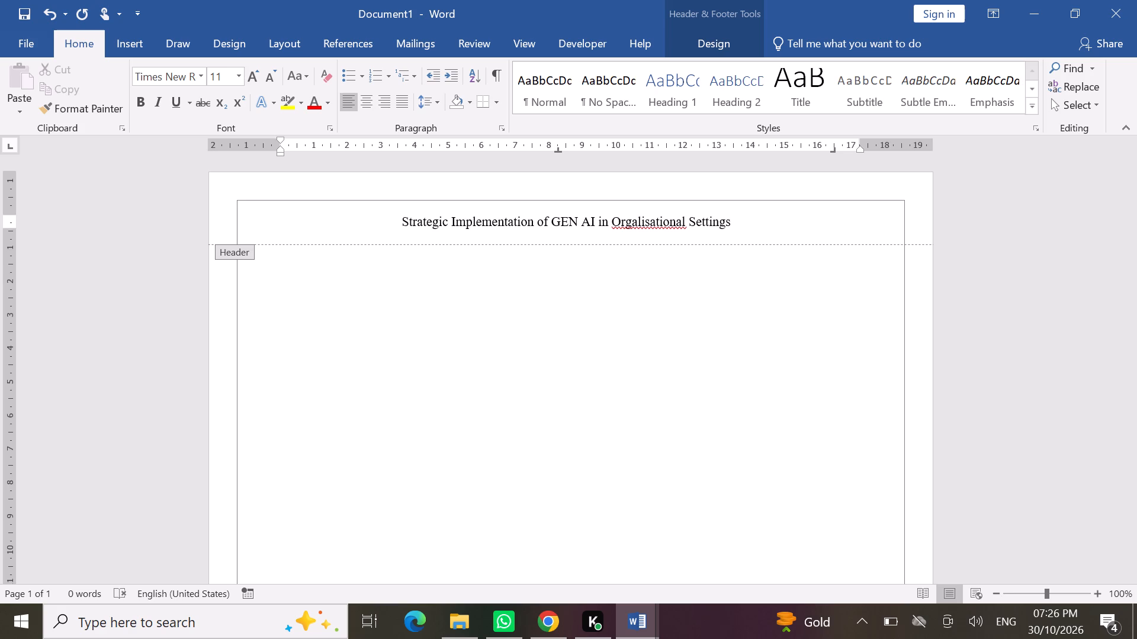
# Correct the misspelled word before "Settings" in the header to "Organisational".
pyautogui.click(642, 217)
pyautogui.press('BackSpace')
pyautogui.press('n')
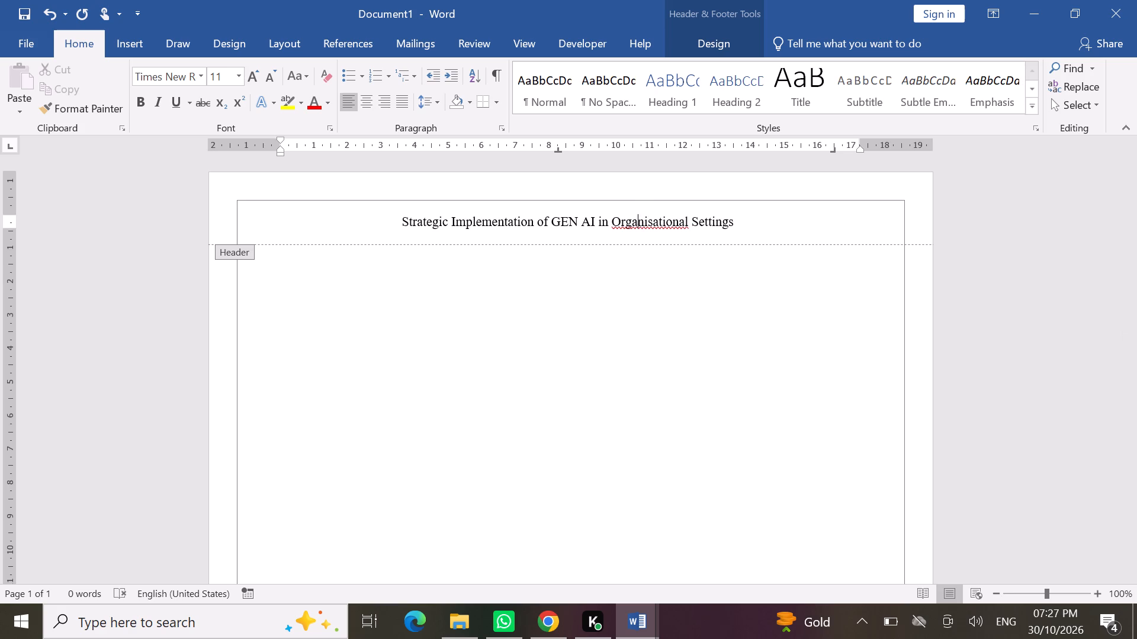
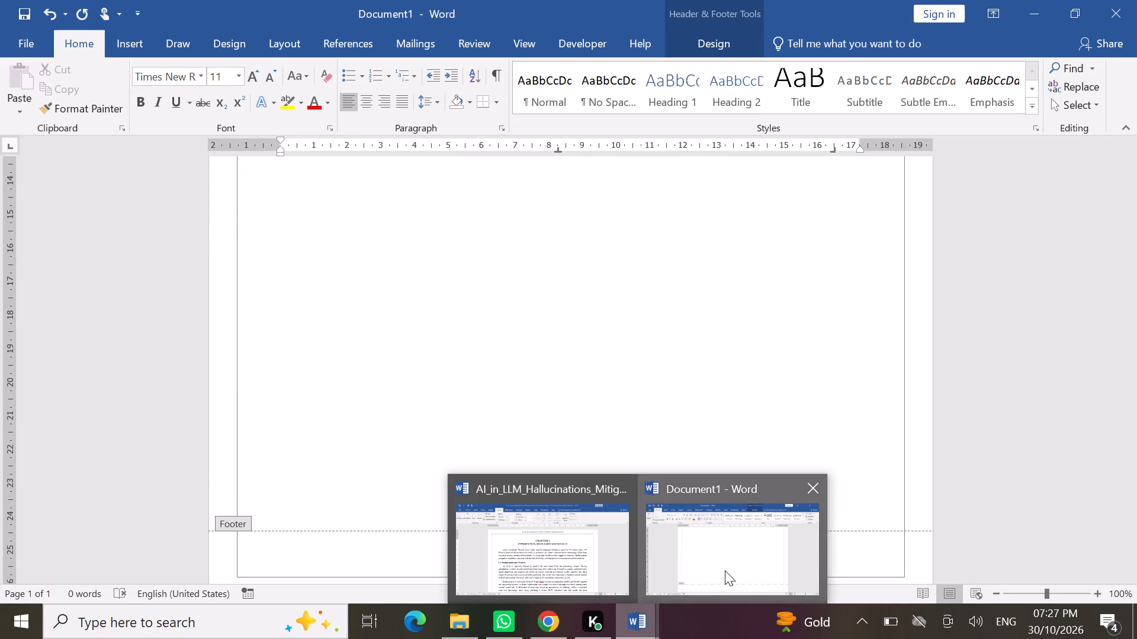
# Compare the new document's header with the header on the old report's first page.
pyautogui.click(725, 570)
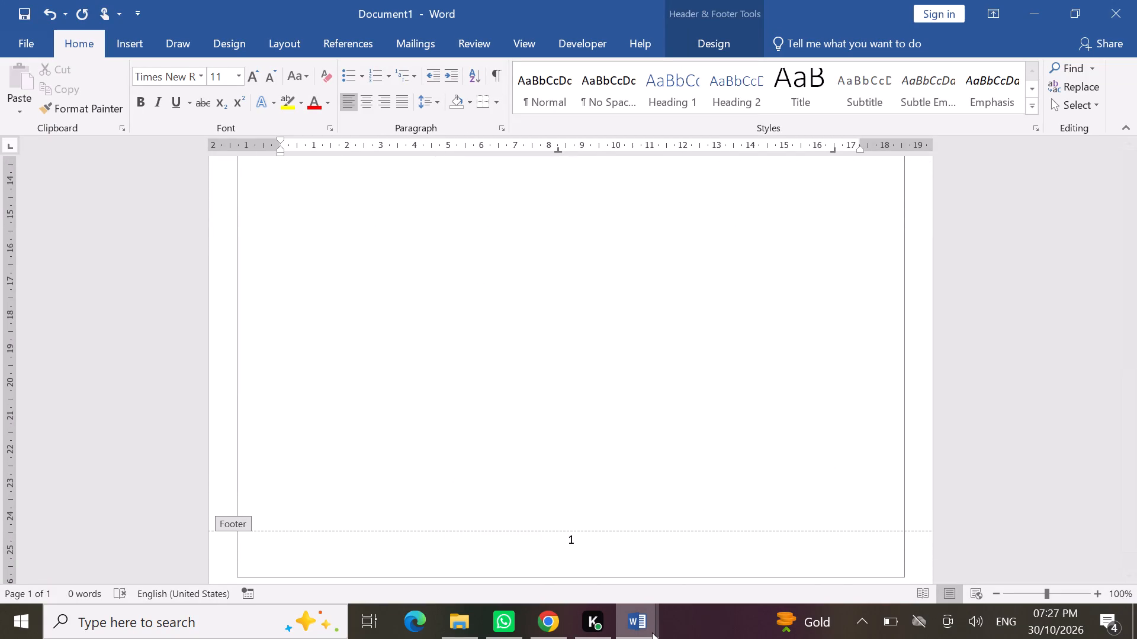
pyautogui.click(560, 566)
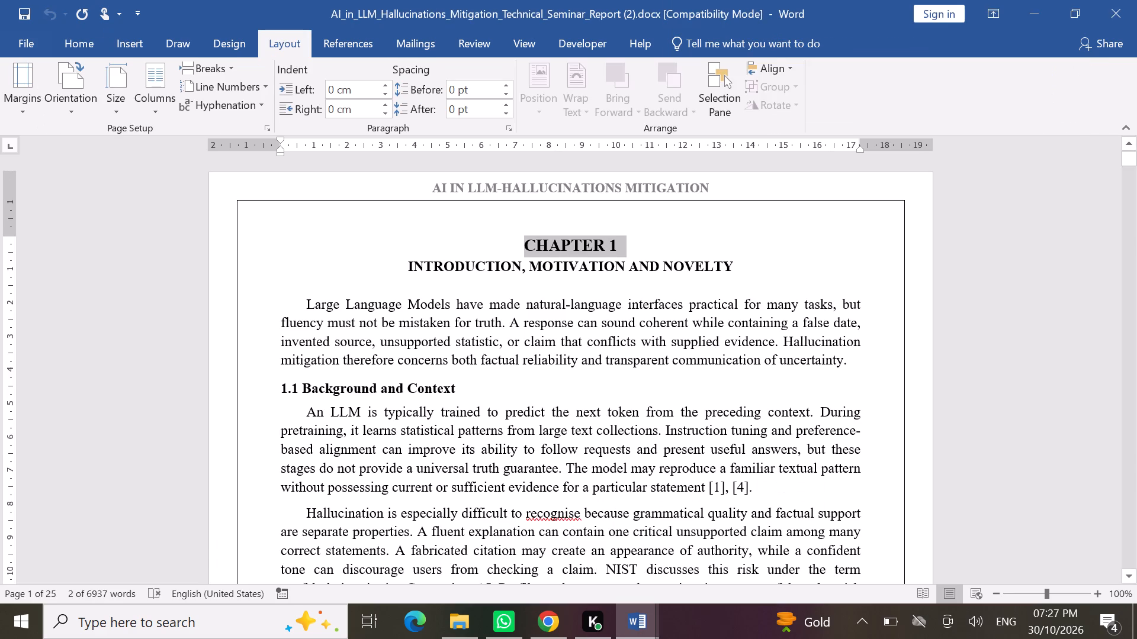
pyautogui.scroll(1, 509, 366)
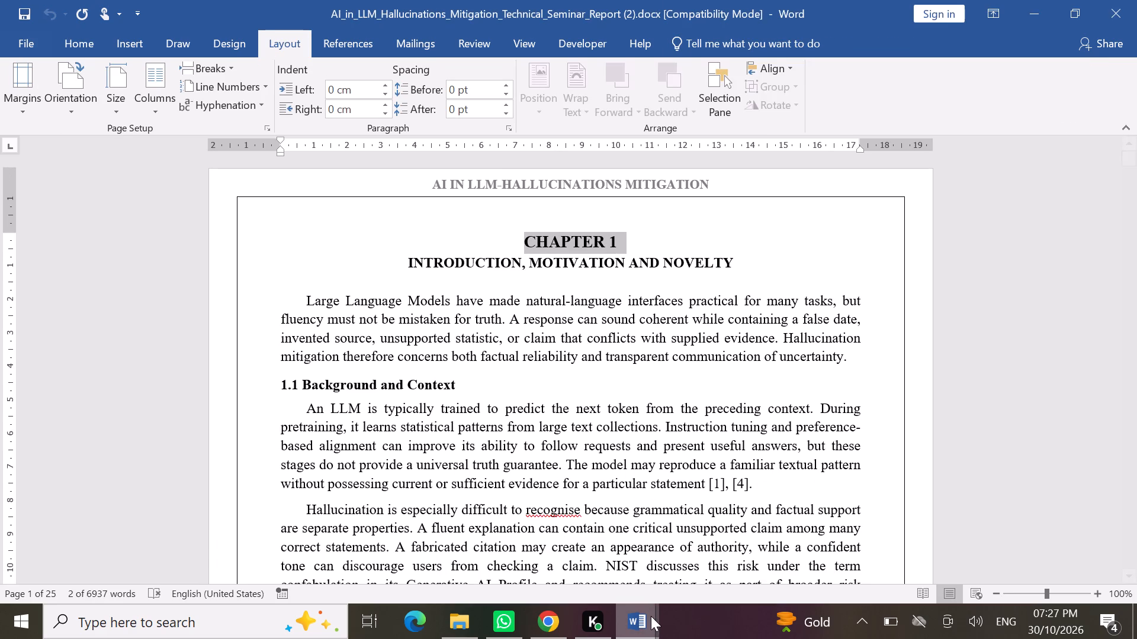
pyautogui.click(686, 565)
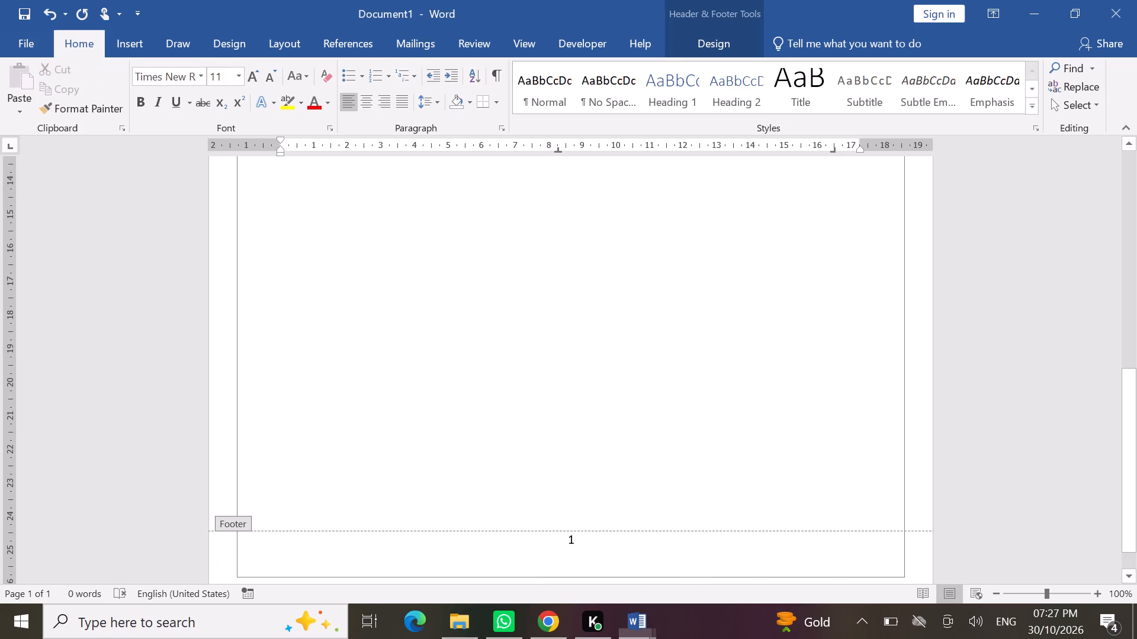
pyautogui.scroll(6, 547, 331)
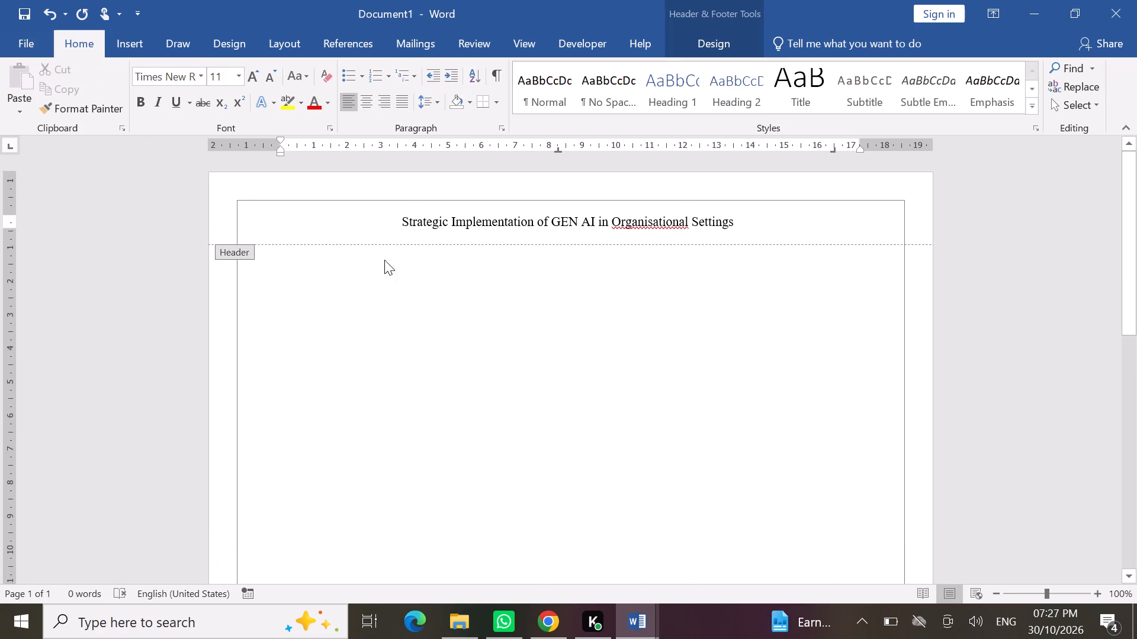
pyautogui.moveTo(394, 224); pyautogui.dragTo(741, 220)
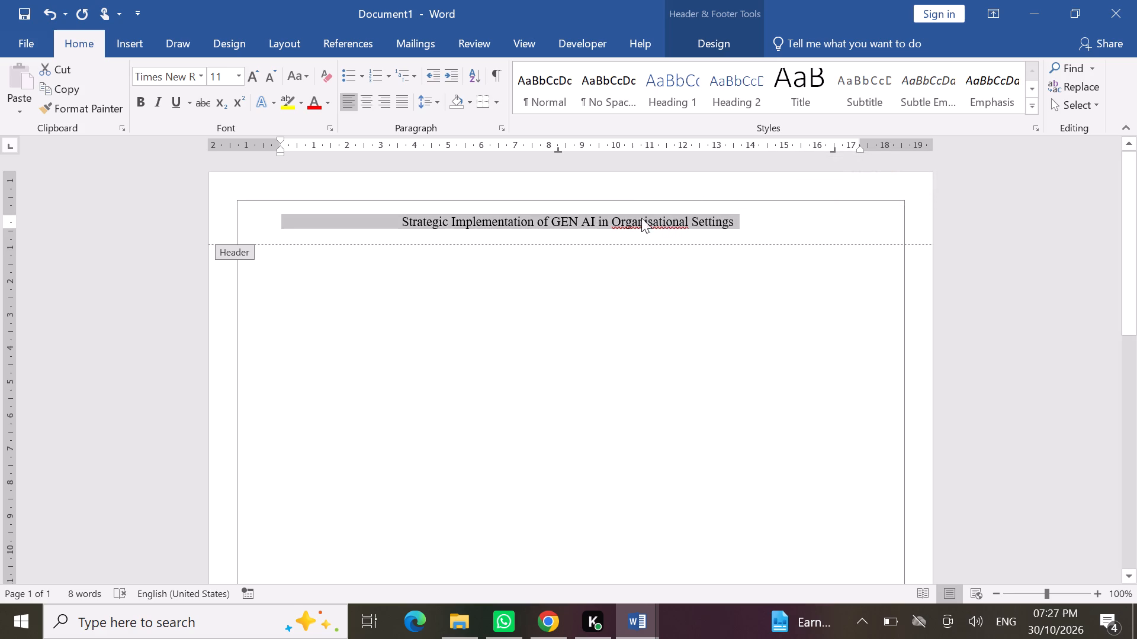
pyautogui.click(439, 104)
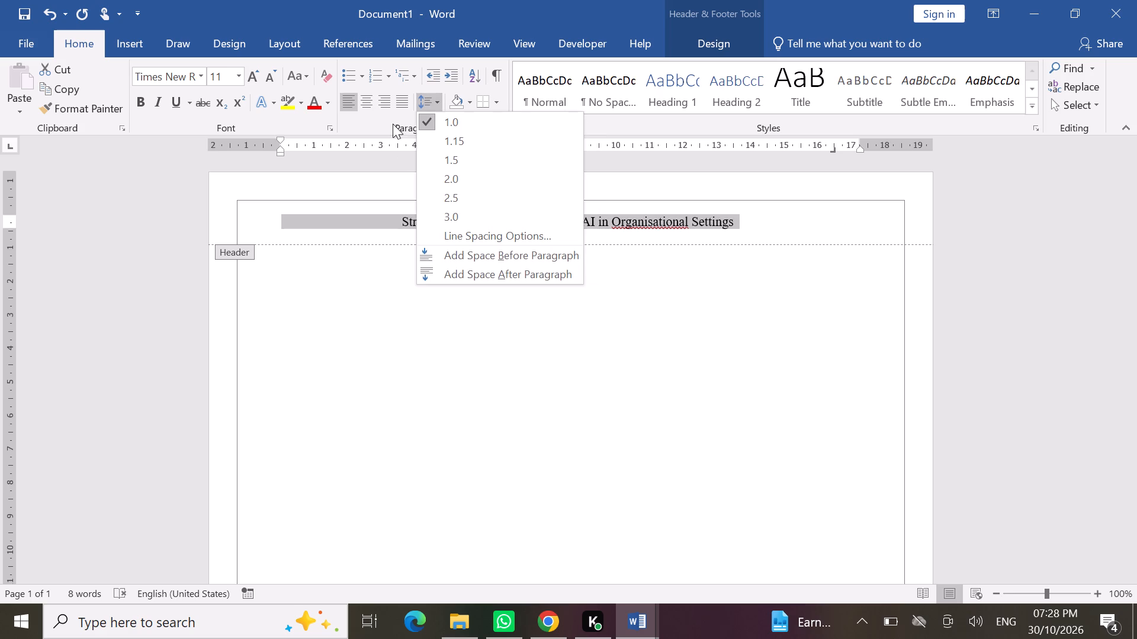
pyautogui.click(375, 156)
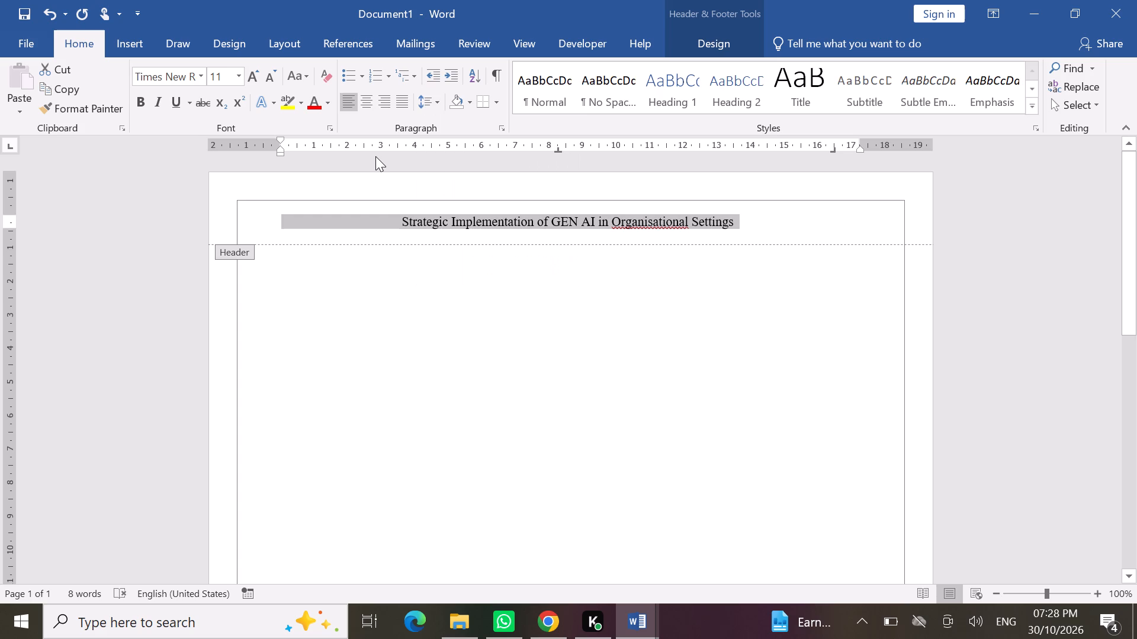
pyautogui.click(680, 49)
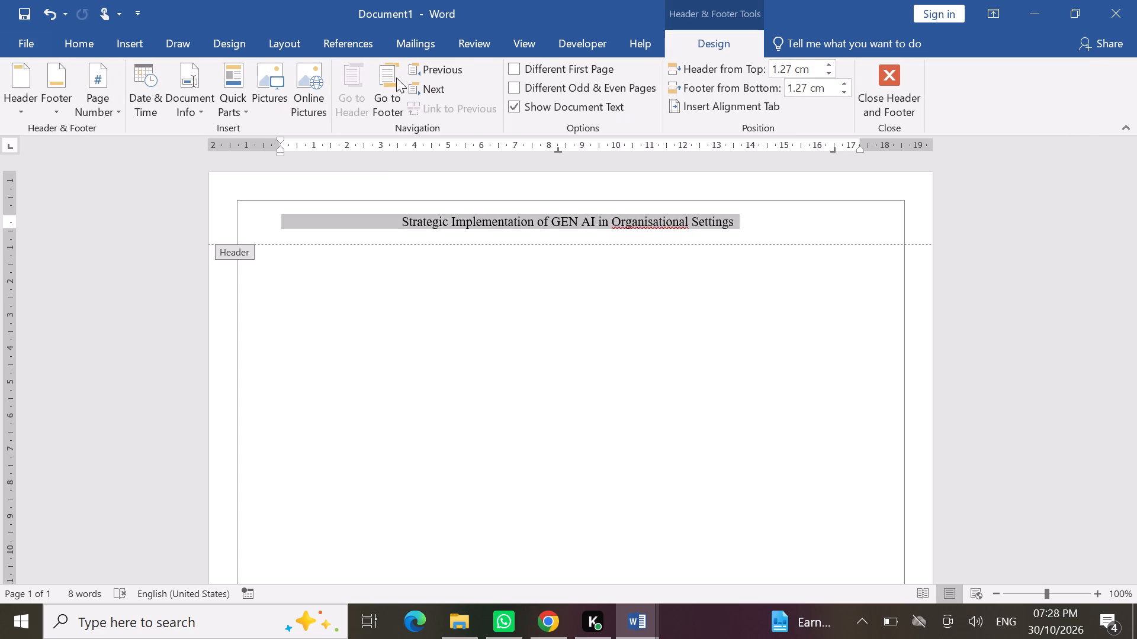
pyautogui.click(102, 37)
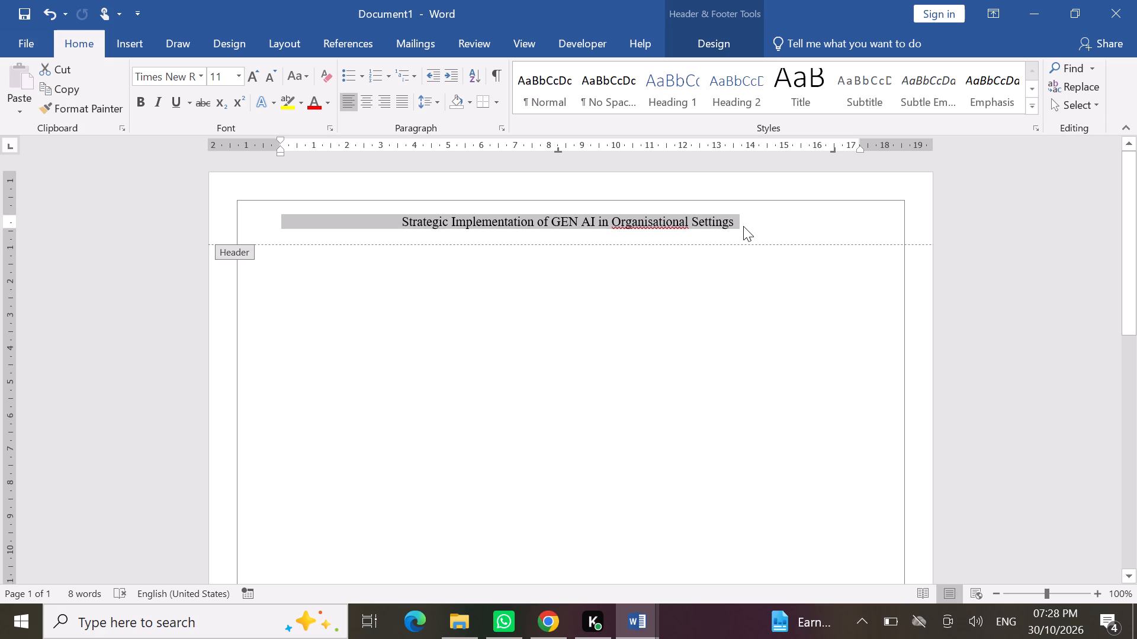
# Rewrite the header text in capitals as "STRATEGIC IMPLEMENTATION OF GEN AI IN ORGANISATIONAL SETTINGS".
pyautogui.click(743, 226)
pyautogui.press('BackSpace')
pyautogui.press('BackSpace')
pyautogui.press('BackSpace')
pyautogui.press('BackSpace')
pyautogui.press('BackSpace')
pyautogui.press('BackSpace')
pyautogui.press('BackSpace')
pyautogui.press('BackSpace')
pyautogui.press('BackSpace')
pyautogui.press('BackSpace')
pyautogui.press('BackSpace')
pyautogui.press('BackSpace')
pyautogui.press('BackSpace')
pyautogui.press('BackSpace')
pyautogui.press('BackSpace')
pyautogui.press('BackSpace')
pyautogui.press('BackSpace')
pyautogui.press('BackSpace')
pyautogui.press('BackSpace')
pyautogui.press('BackSpace')
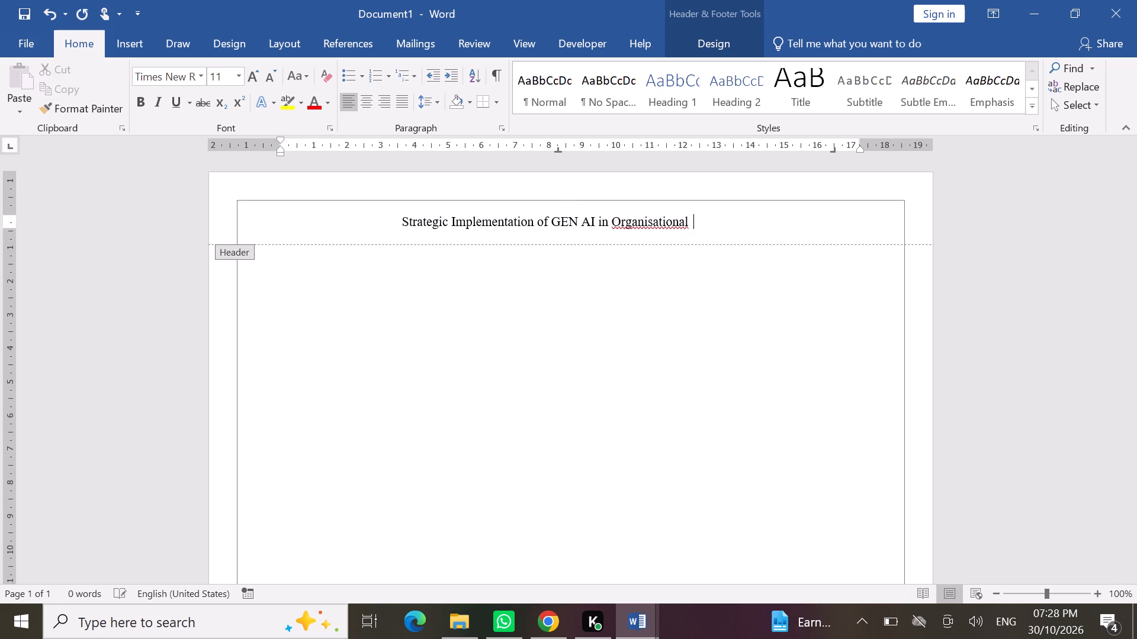
pyautogui.press('BackSpace')
pyautogui.press('BackSpace')
pyautogui.press('BackSpace')
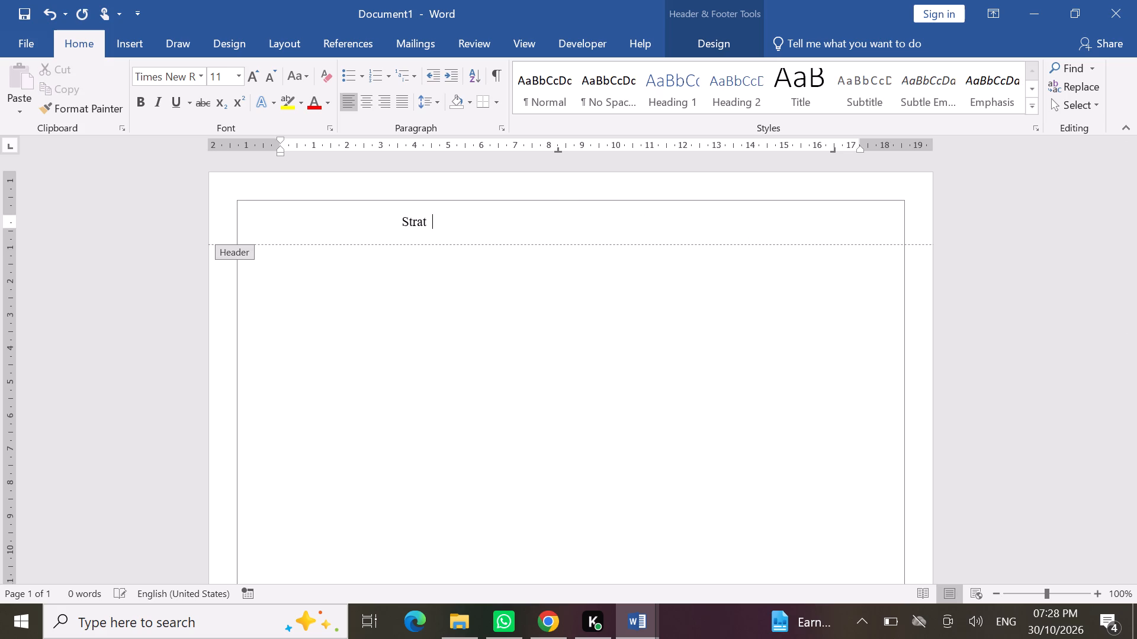
pyautogui.press('BackSpace')
pyautogui.press('BackSpace')
pyautogui.press('BackSpace')
pyautogui.press('BackSpace')
pyautogui.write('TRATEGIC IMPLEMEN')
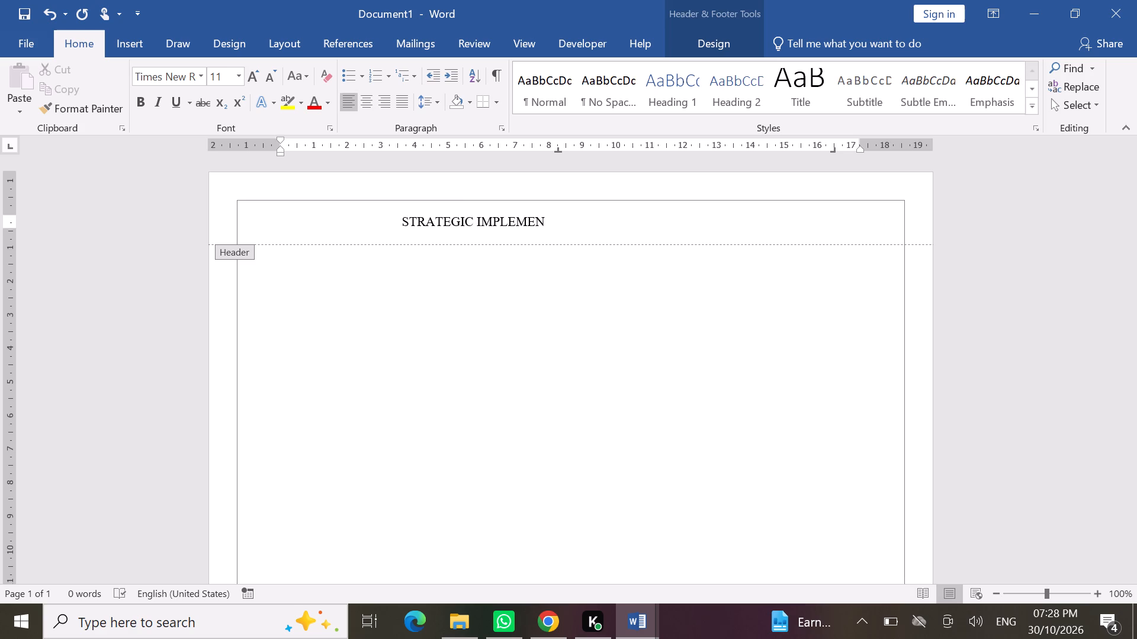
pyautogui.write('TATION OF')
pyautogui.press('space')
pyautogui.write('GEN AI IN ORGANISATIONAL SETTINGS')
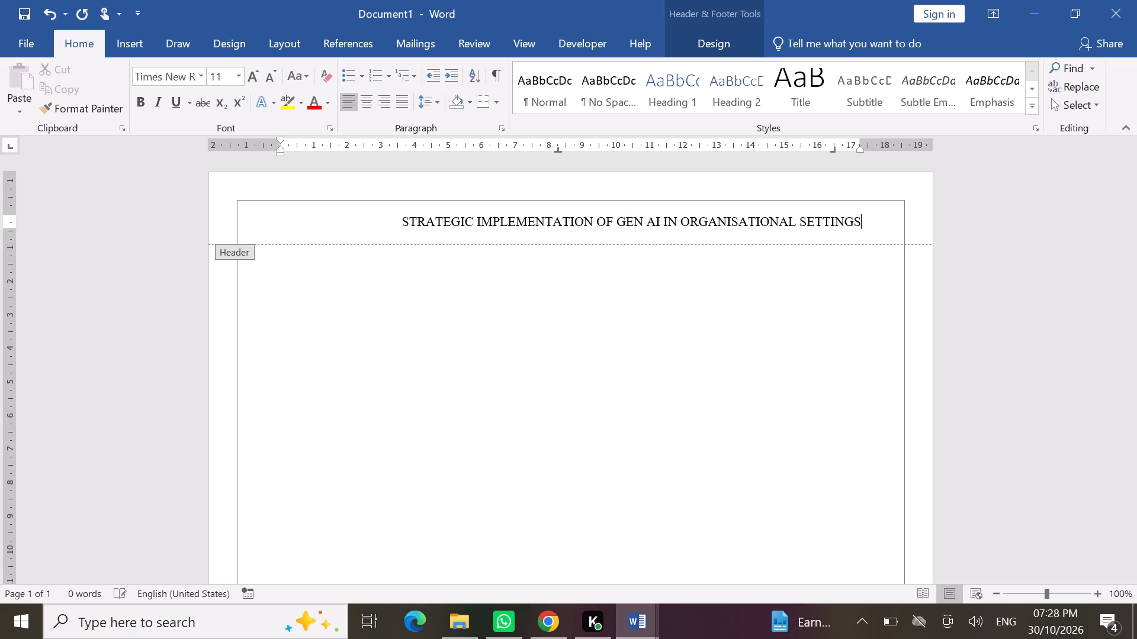
# Remove enough spaces in front of "STRATEGIC" to bring the longer header text back to about the middle of its line.
pyautogui.click(400, 218)
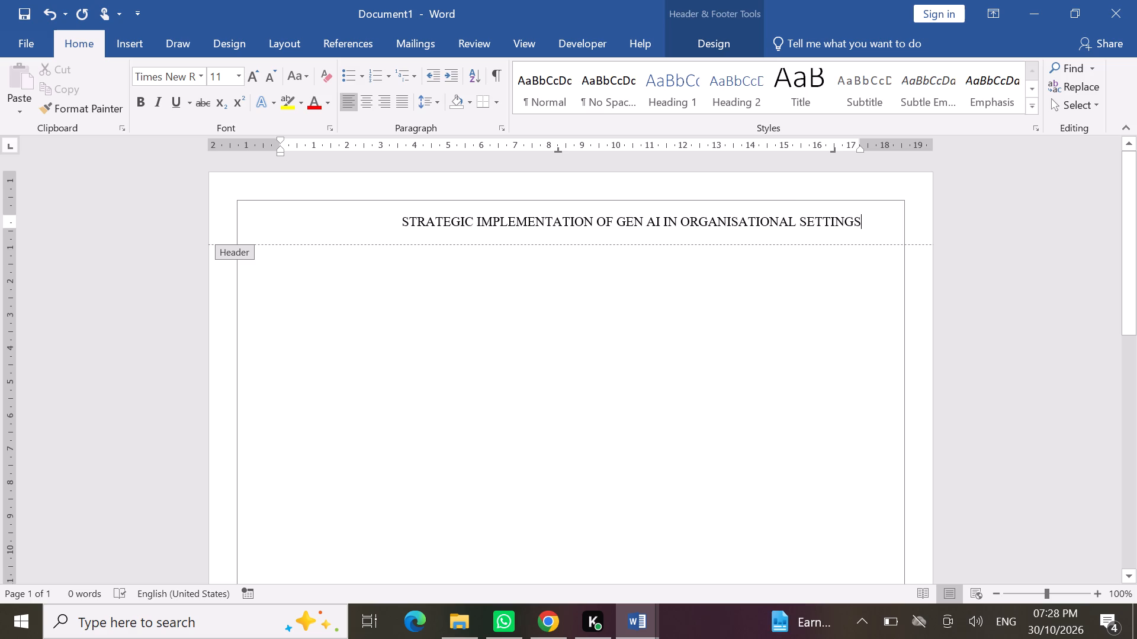
pyautogui.press('BackSpace')
pyautogui.press('BackSpace')
pyautogui.press('BackSpace')
pyautogui.press('BackSpace')
pyautogui.press('BackSpace')
pyautogui.press('BackSpace')
pyautogui.press('BackSpace')
pyautogui.press('BackSpace')
pyautogui.press('BackSpace')
pyautogui.press('BackSpace')
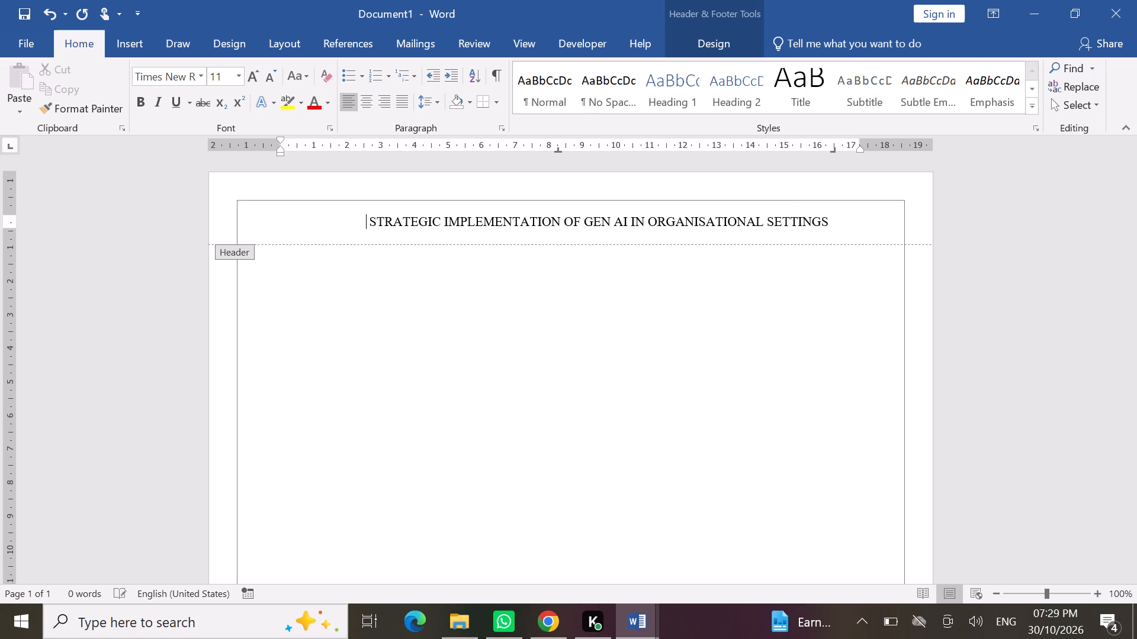
pyautogui.press('BackSpace')
pyautogui.press('BackSpace')
pyautogui.press('BackSpace')
pyautogui.press('BackSpace')
pyautogui.press('BackSpace')
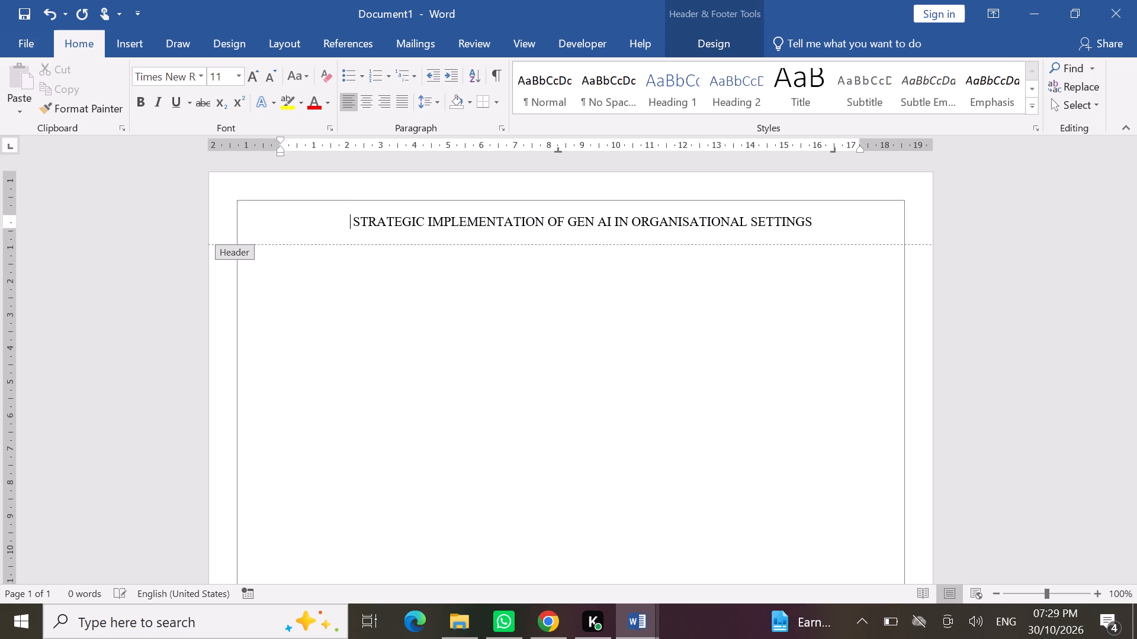
pyautogui.press('BackSpace')
pyautogui.press('BackSpace')
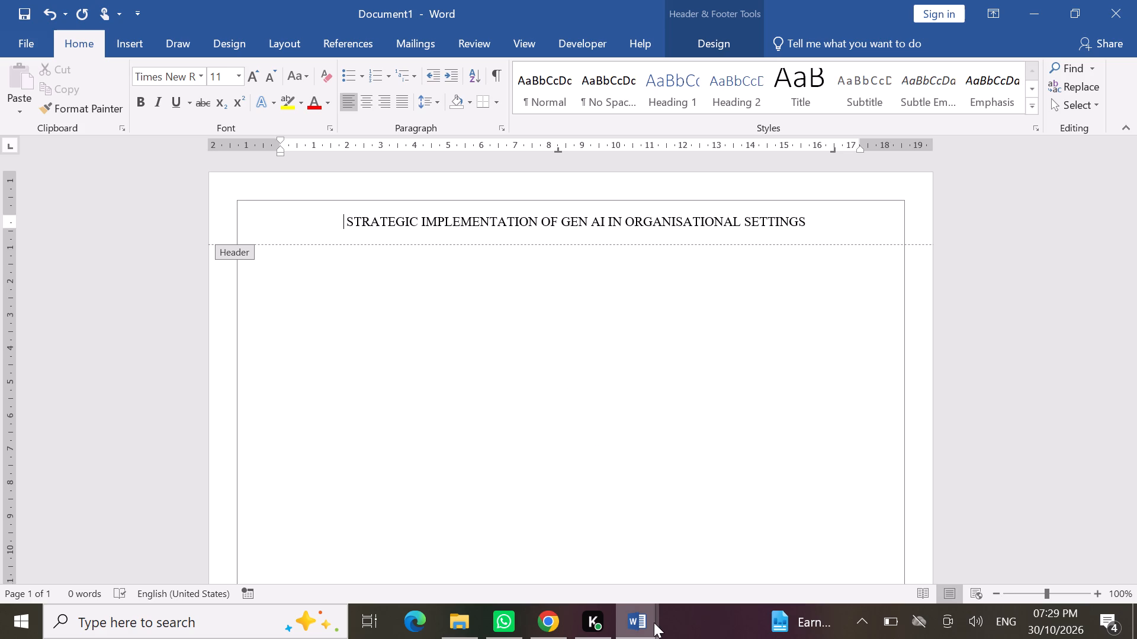
# Make the whole header text bold, using the old report's header as reference.
pyautogui.click(562, 544)
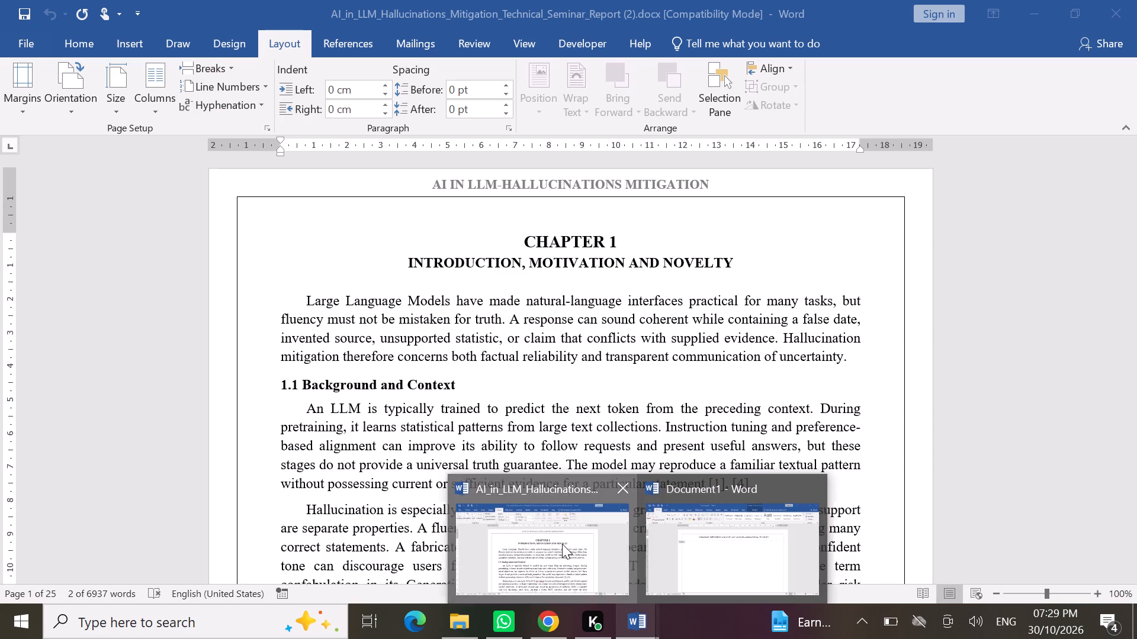
pyautogui.click(425, 183)
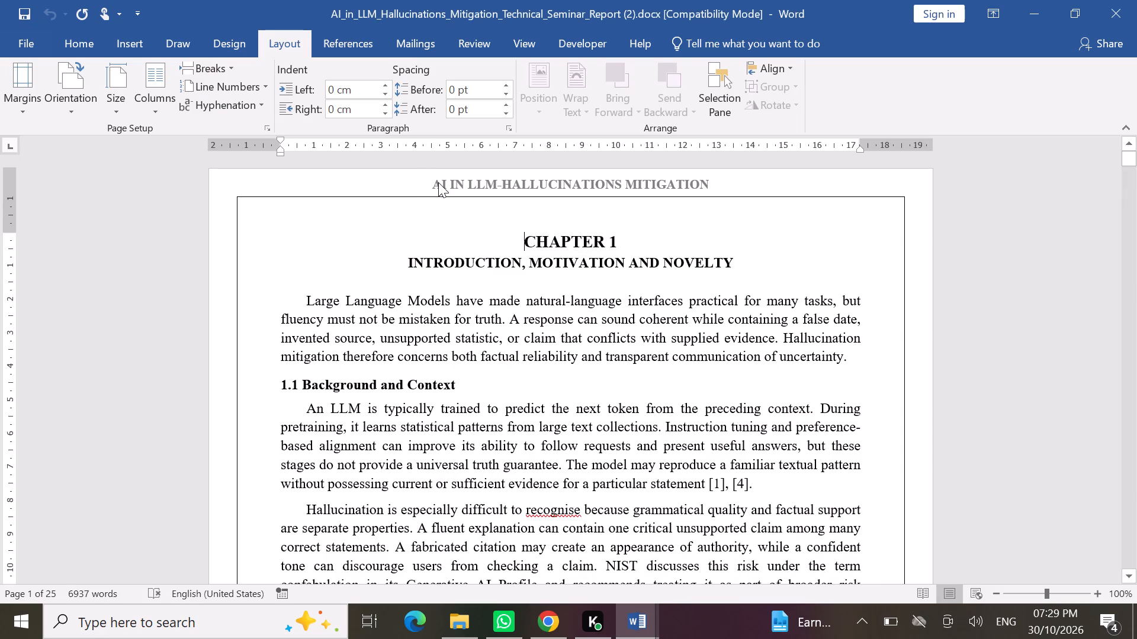
pyautogui.click(438, 182)
pyautogui.click(457, 197)
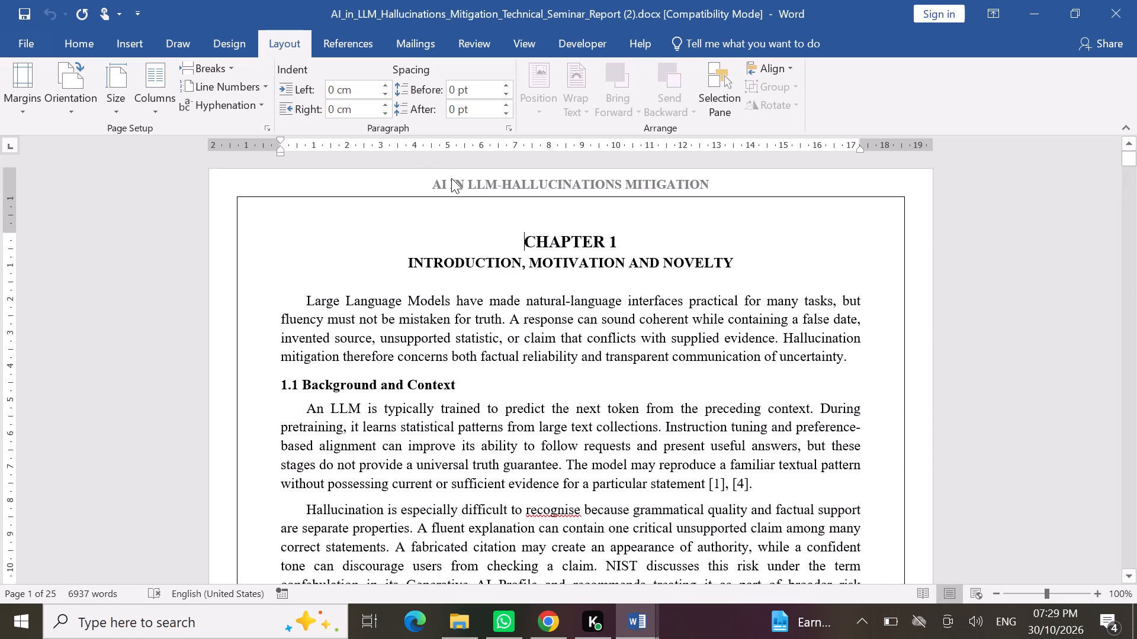
pyautogui.doubleClick(451, 178)
pyautogui.moveTo(451, 178); pyautogui.dragTo(589, 190)
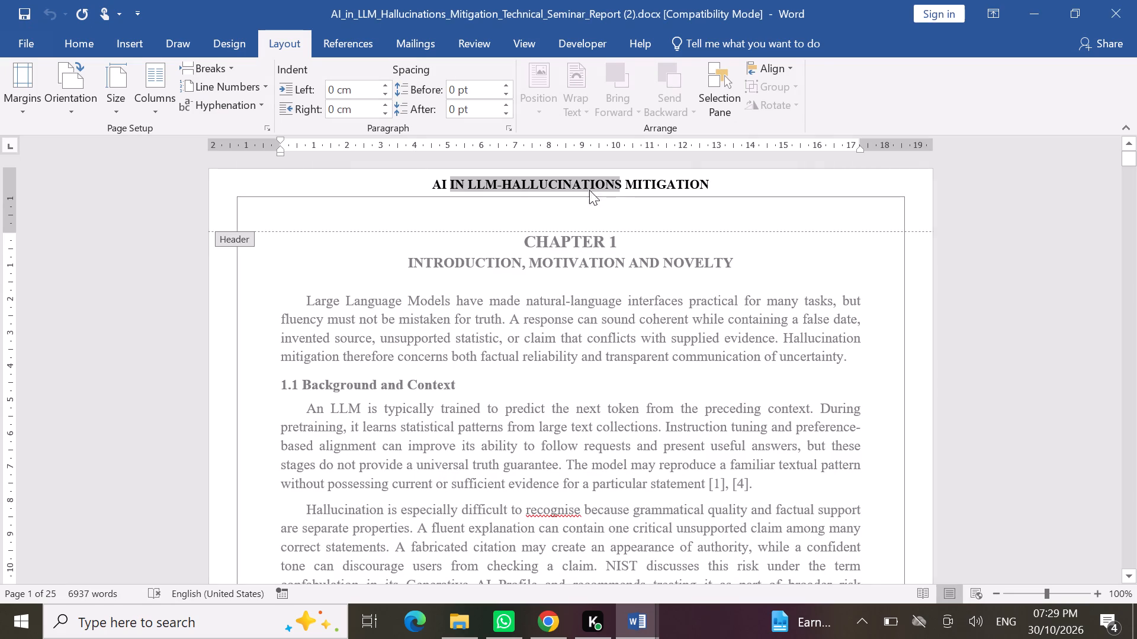
pyautogui.moveTo(589, 190); pyautogui.dragTo(629, 189)
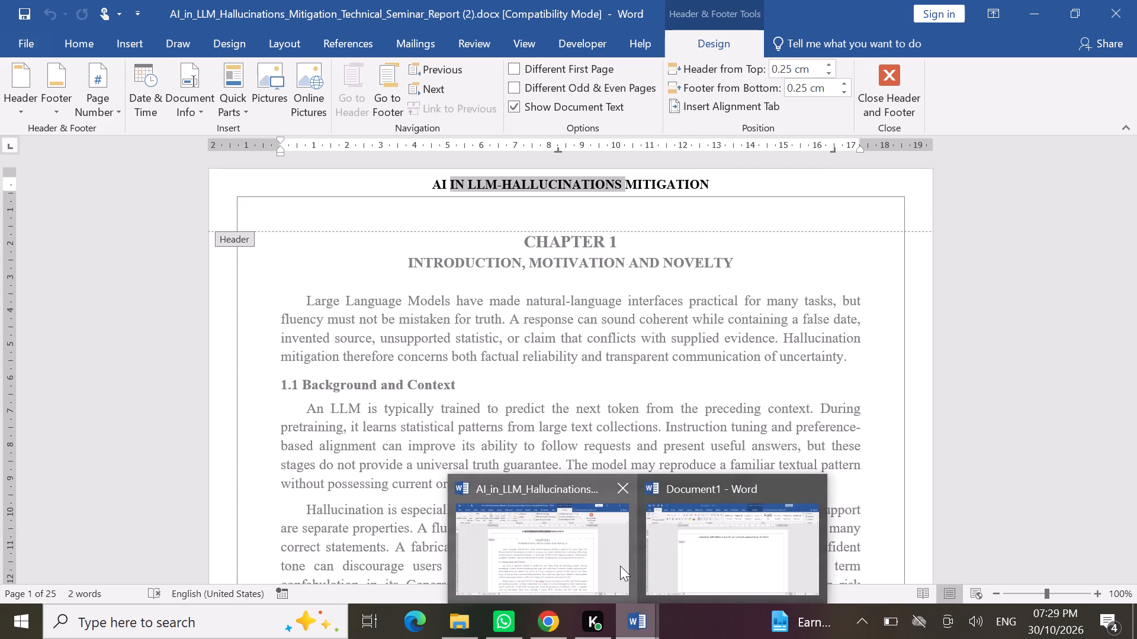
pyautogui.click(708, 557)
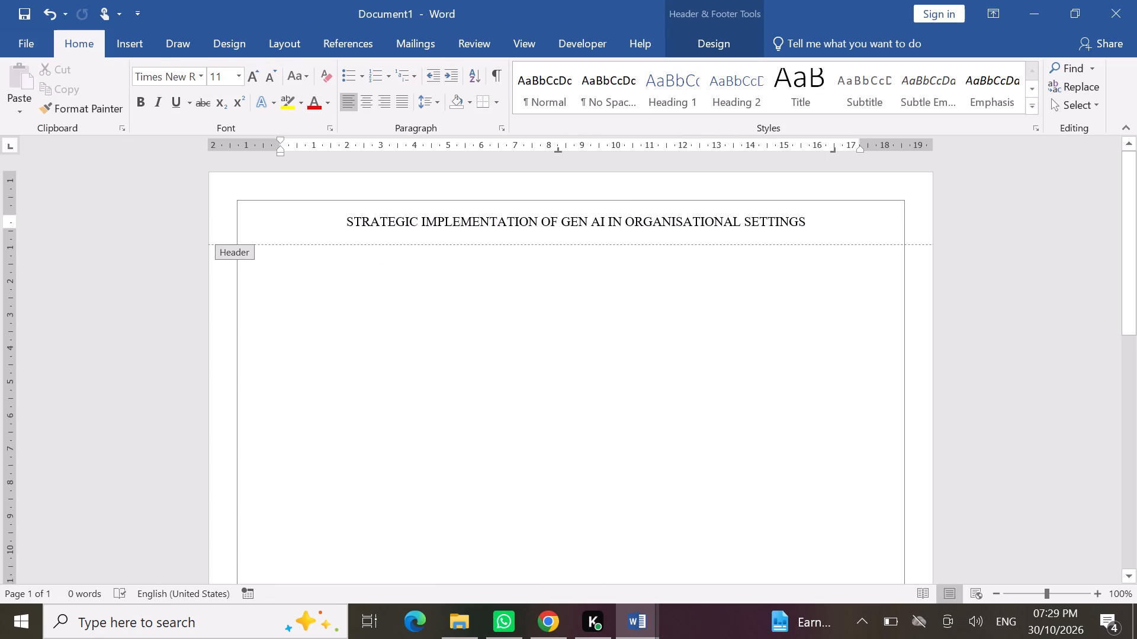
pyautogui.moveTo(342, 216); pyautogui.dragTo(760, 241)
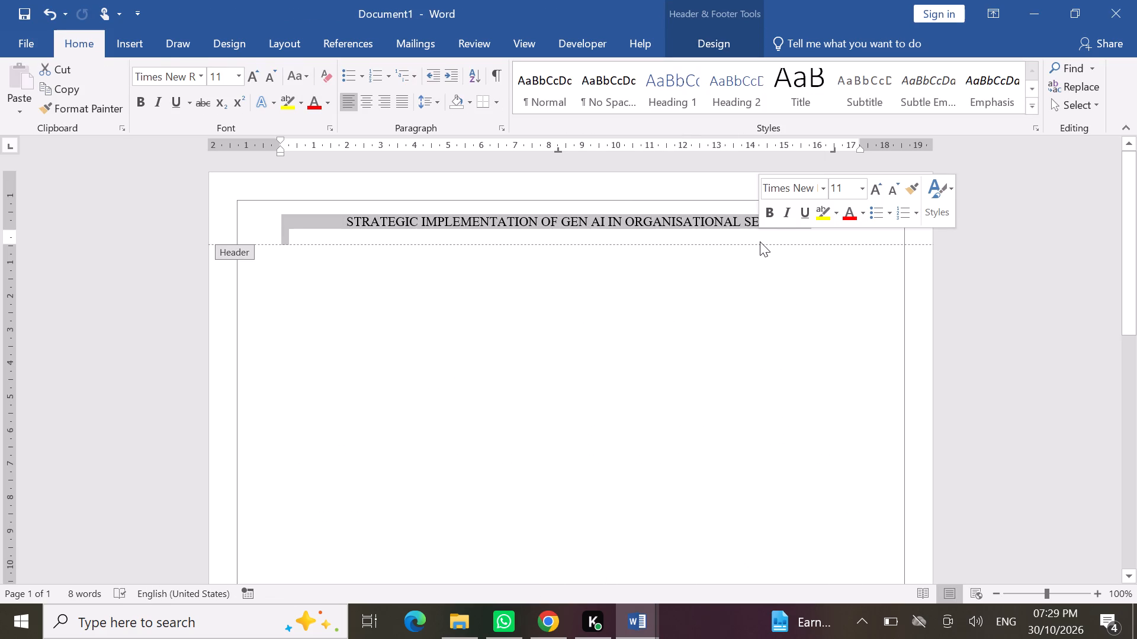
pyautogui.click(770, 218)
pyautogui.click(778, 254)
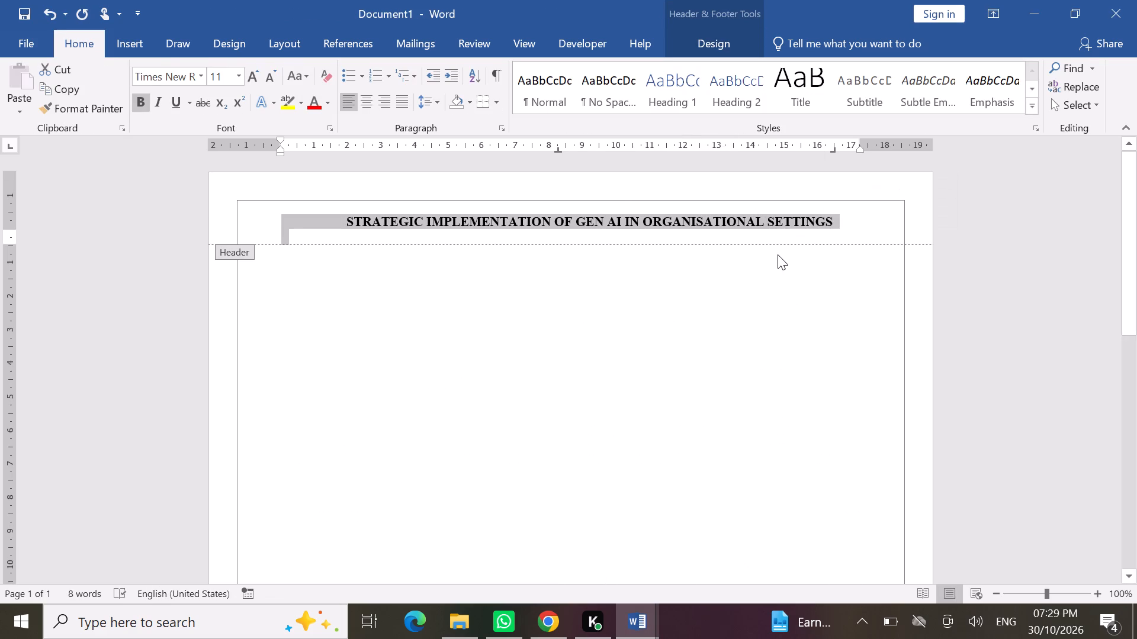
pyautogui.click(841, 213)
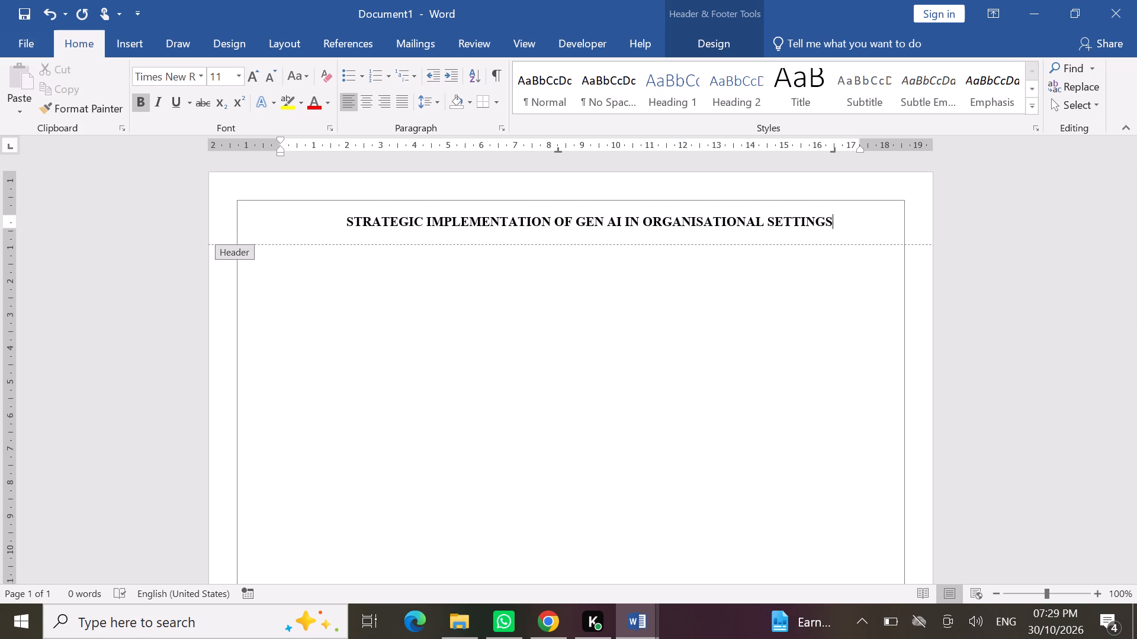
# Insert the built-in Blank footer in the new document.
pyautogui.click(715, 31)
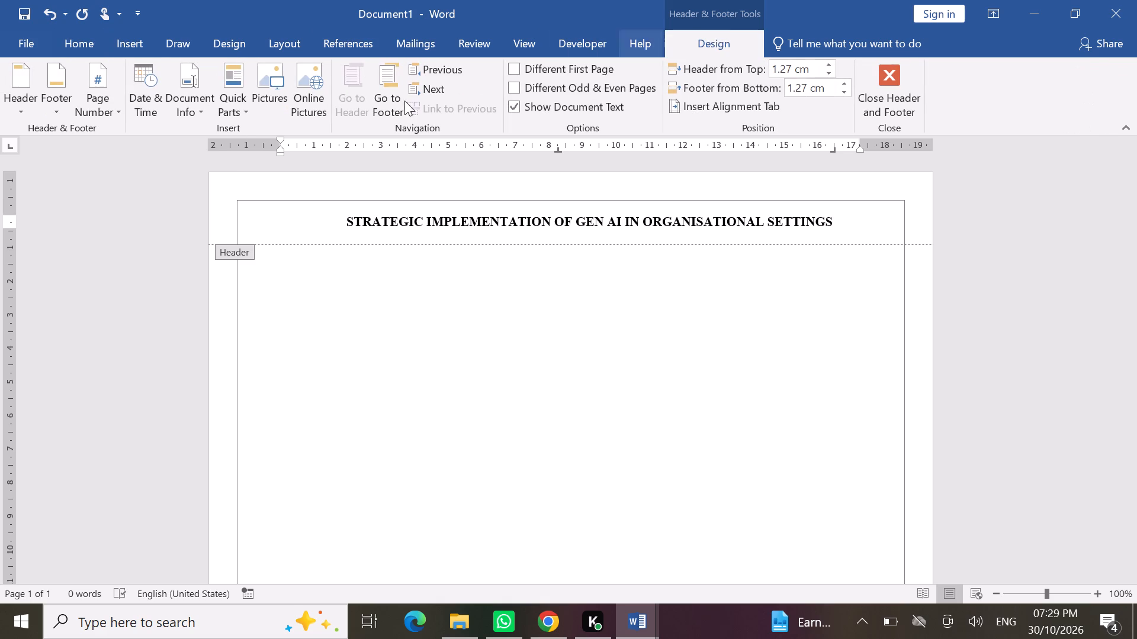
pyautogui.click(56, 64)
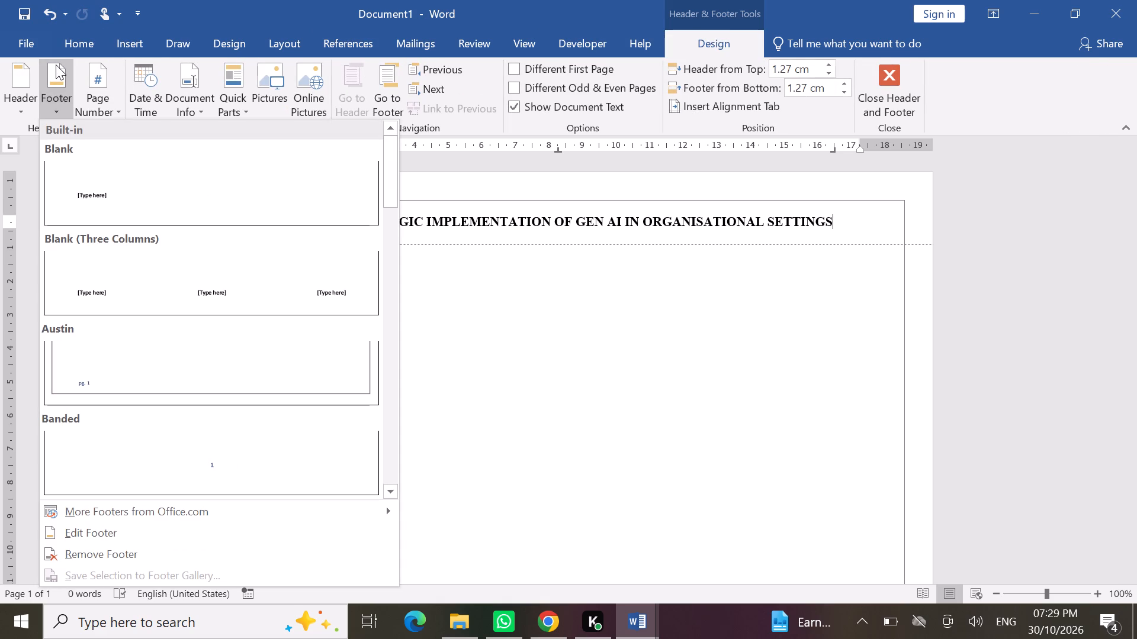
pyautogui.click(124, 202)
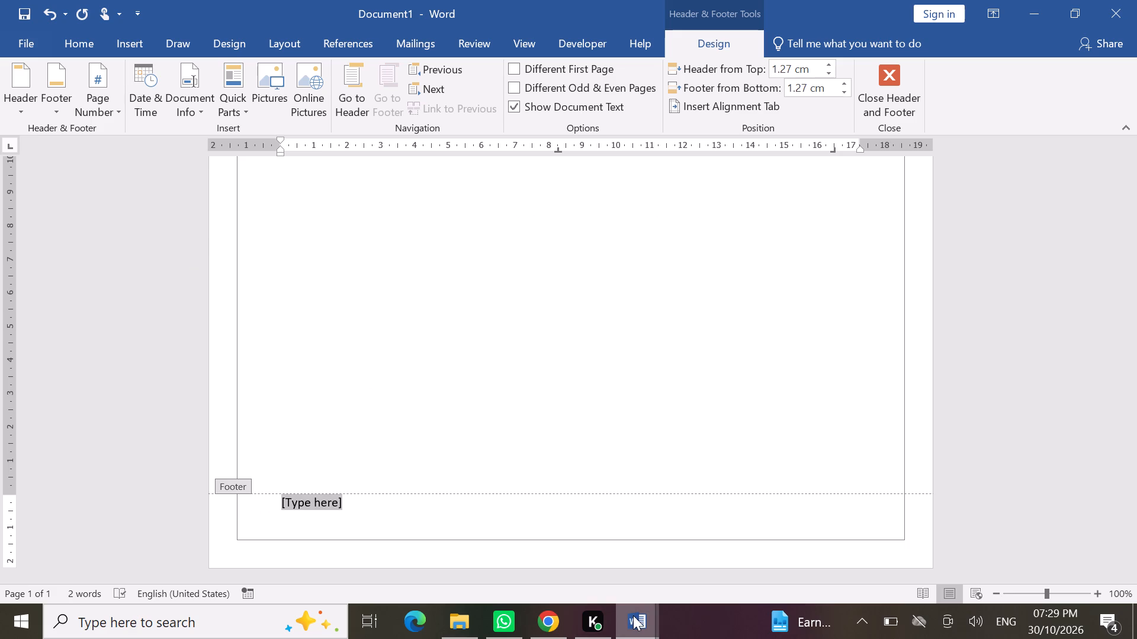
# Check the old report's footer and replace the new footer's placeholder with "JSPM's BSIOTR".
pyautogui.click(614, 568)
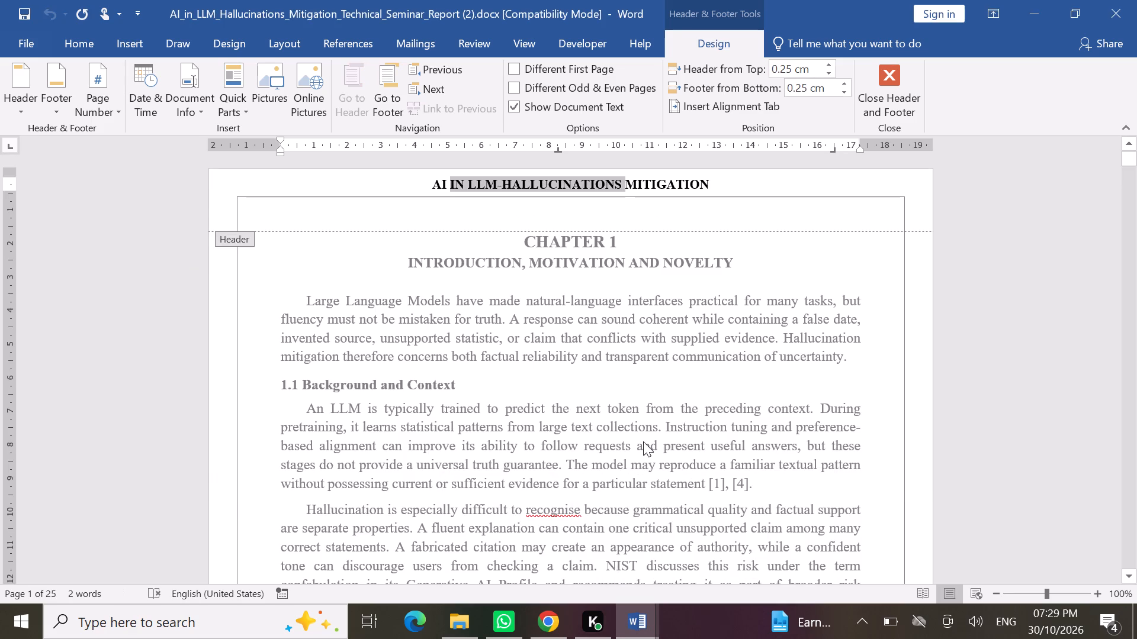
pyautogui.scroll(-12, 643, 441)
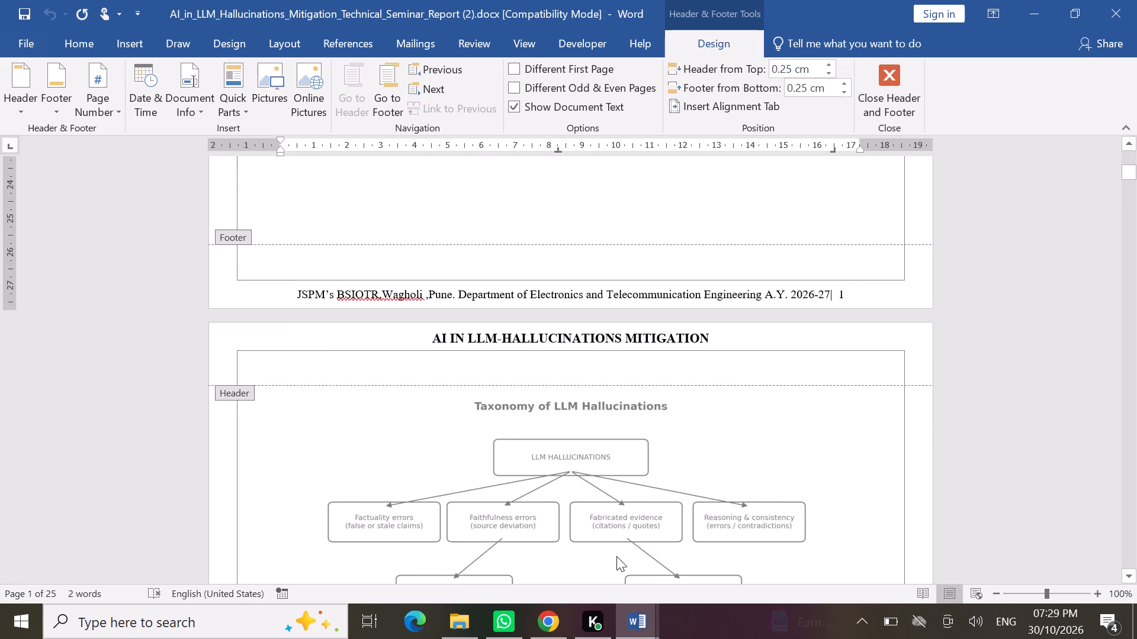
pyautogui.moveTo(490, 295); pyautogui.dragTo(583, 293)
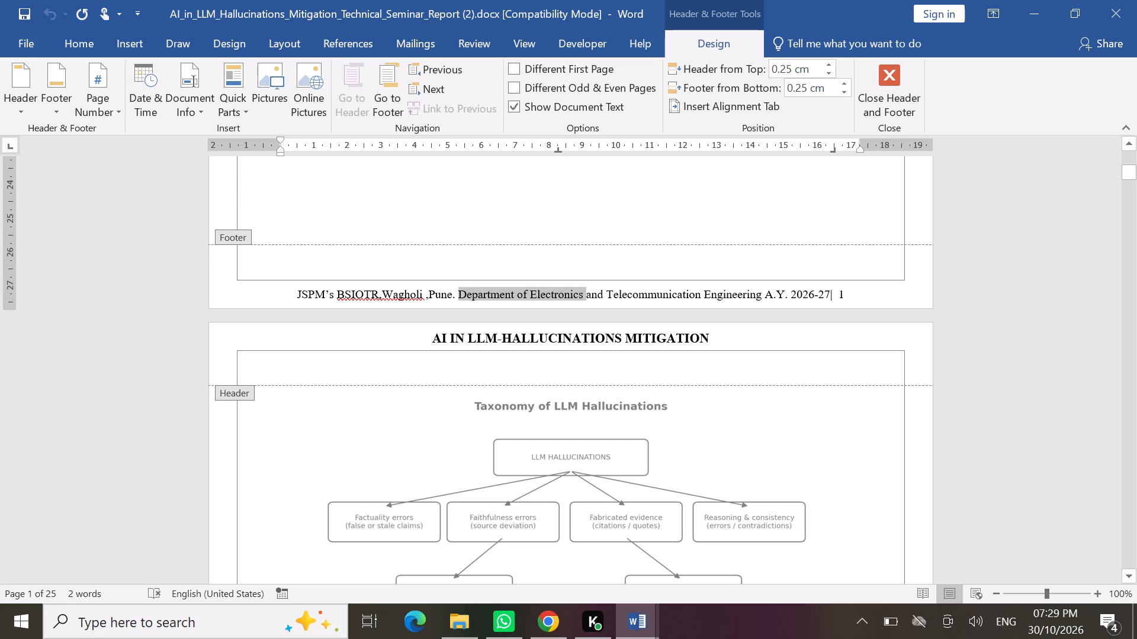
pyautogui.moveTo(583, 293); pyautogui.dragTo(583, 293)
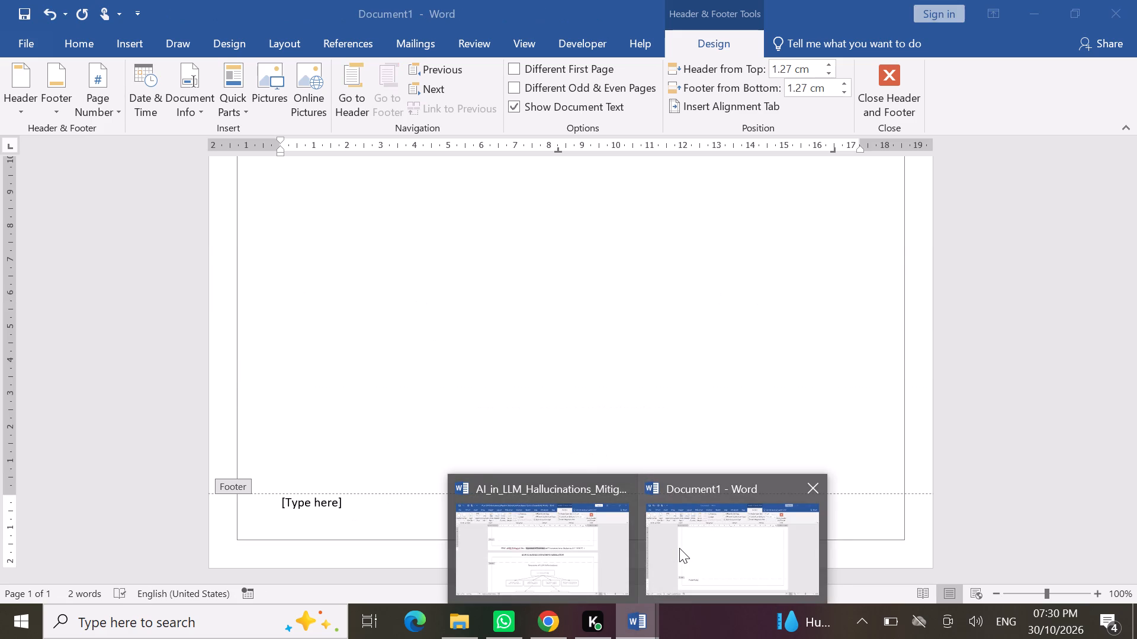
pyautogui.click(679, 548)
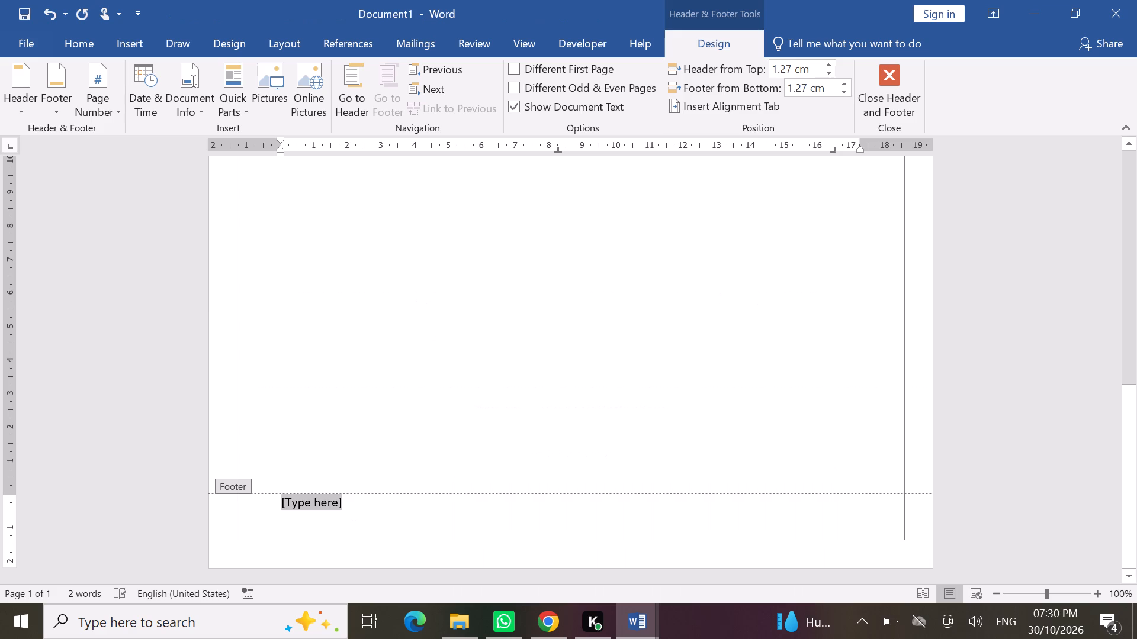
pyautogui.write('JSPM')
pyautogui.press("'")
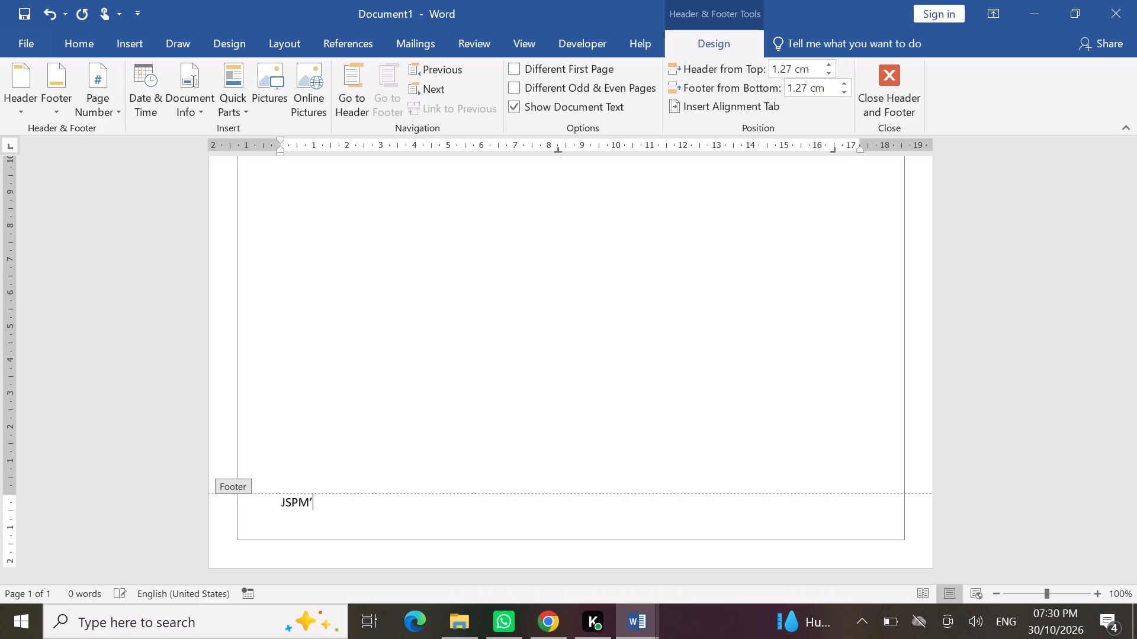
pyautogui.press('s')
pyautogui.press('BackSpace')
pyautogui.write('s')
pyautogui.press('space')
pyautogui.write('BSIOTR')
pyautogui.press('space')
# Continue the new footer text with ", Wagholi Pune." after "BSIOTR", checking against the old report's footer.
pyautogui.hotkey('alt', 'Tab')
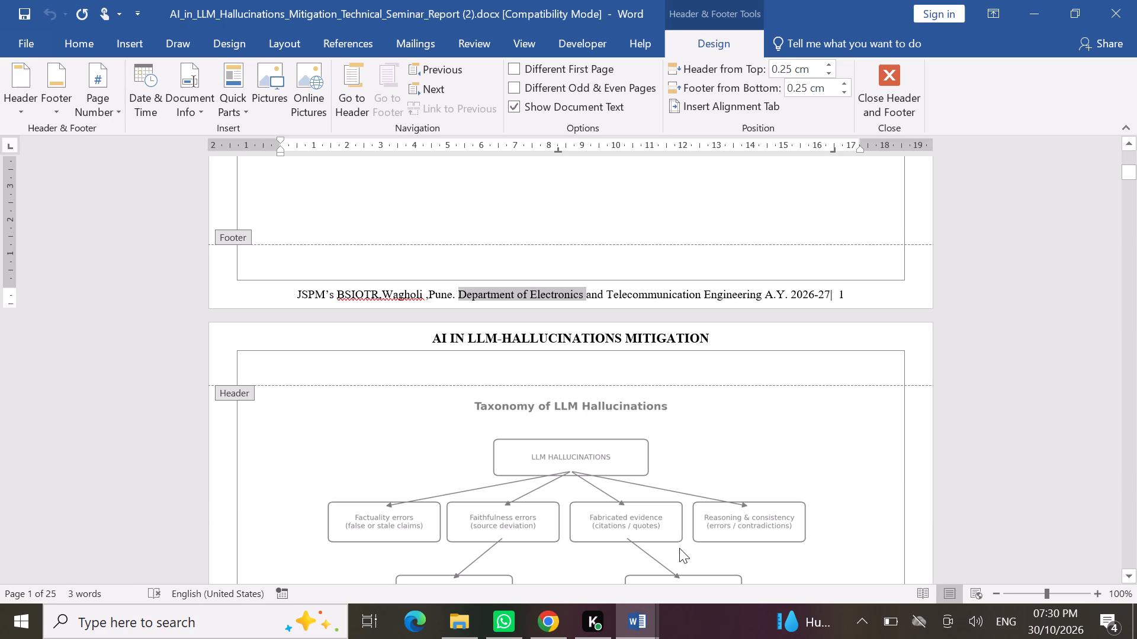
pyautogui.hotkey('alt', 'Tab')
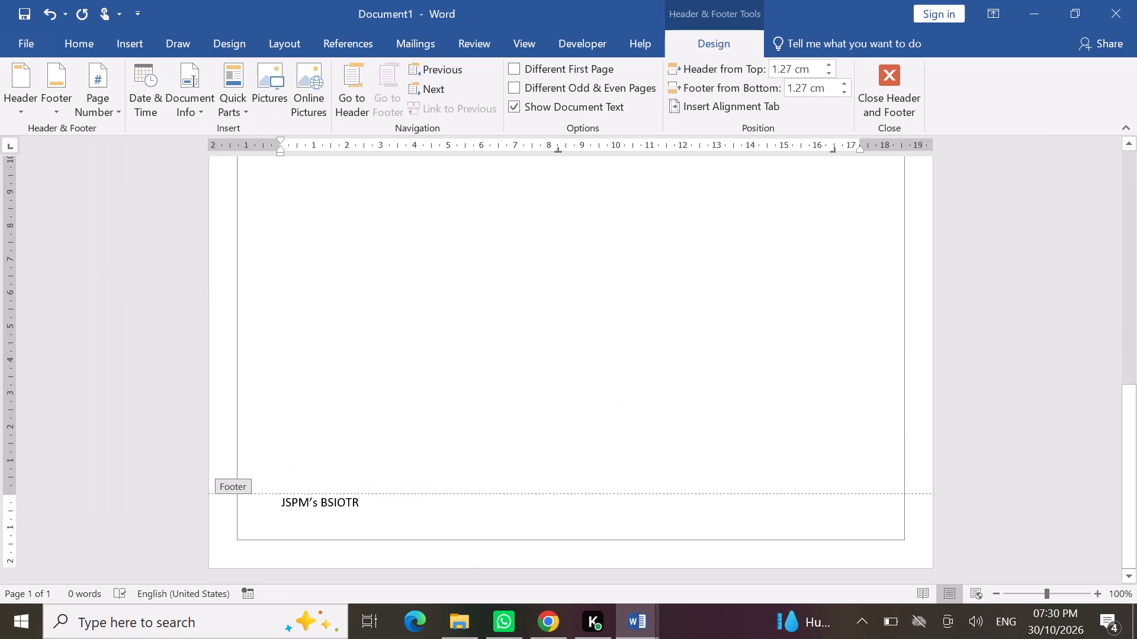
pyautogui.write(',')
pyautogui.press('space')
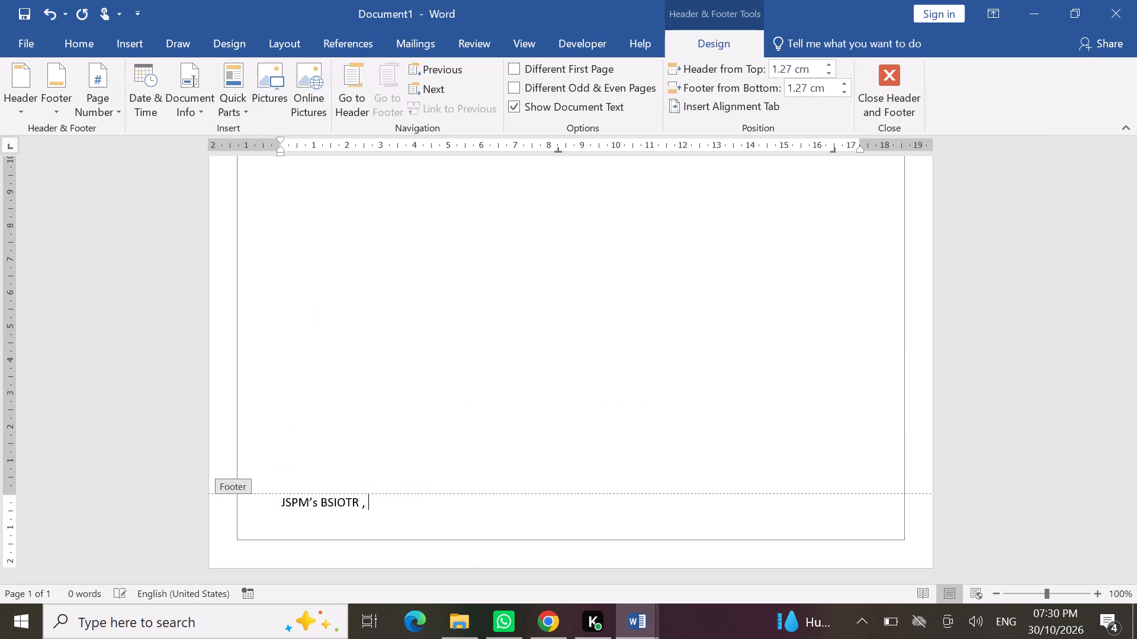
pyautogui.write('Wagholi')
pyautogui.press('space')
pyautogui.hotkey('shift', 'p')
pyautogui.write('une')
pyautogui.press('space')
pyautogui.hotkey('alt', 'Tab')
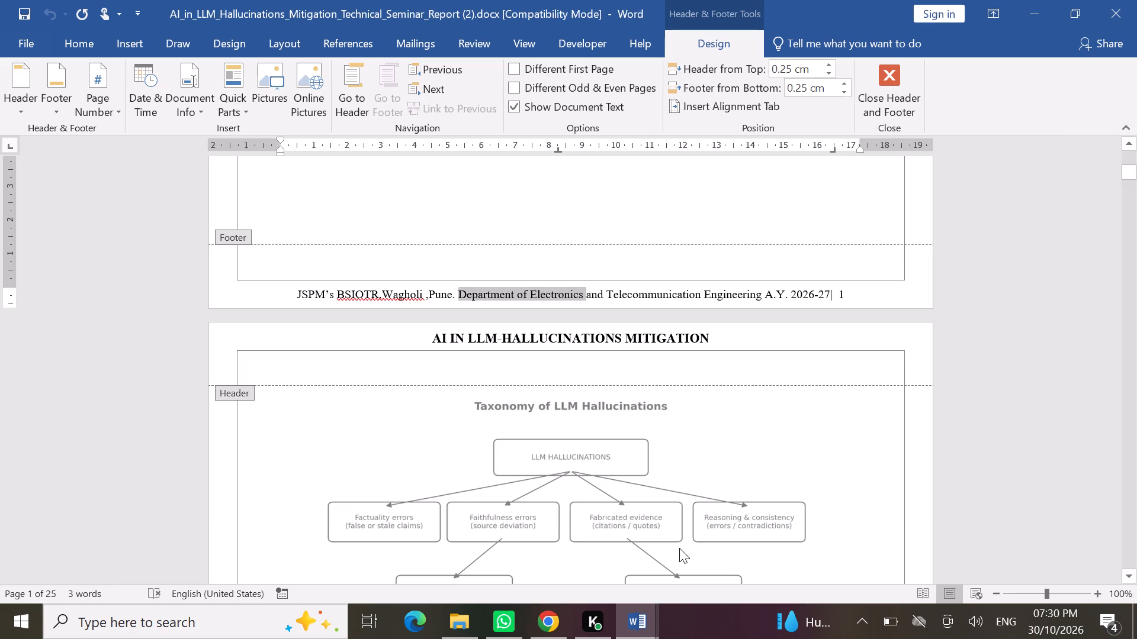
pyautogui.hotkey('alt', 'Tab')
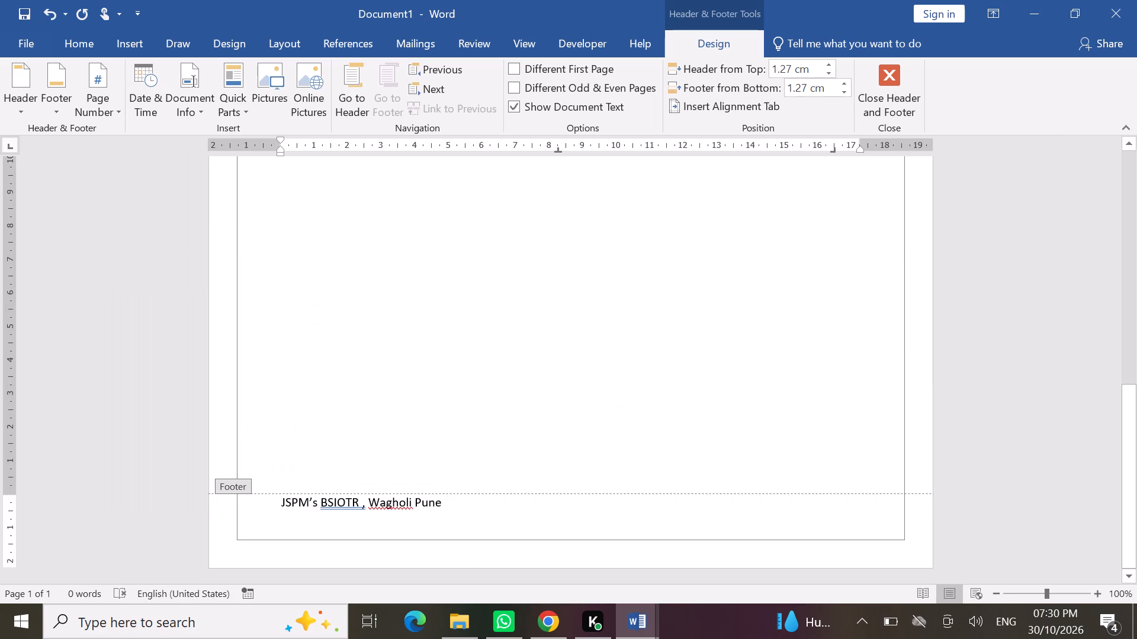
pyautogui.press('BackSpace')
pyautogui.write('.')
pyautogui.press('space')
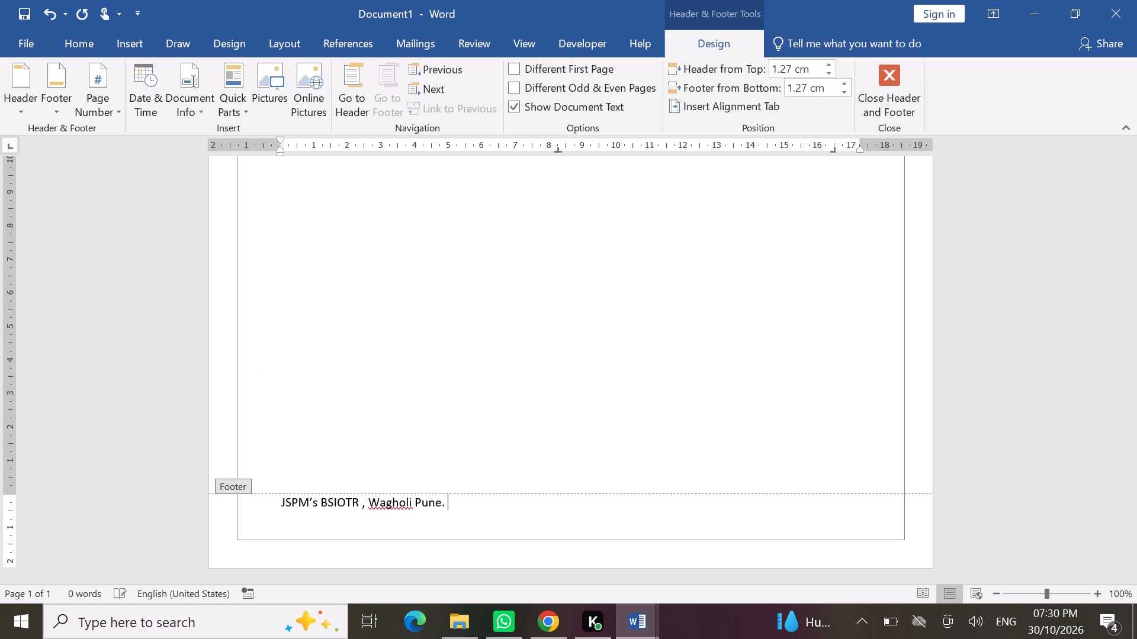
# Add "Department of Electronics" after "Pune." in the new footer, following the old report's wording.
pyautogui.write('Depaer')
pyautogui.press('BackSpace')
pyautogui.press('BackSpace')
pyautogui.write('rtment of')
pyautogui.press('space')
pyautogui.hotkey('alt', 'Tab')
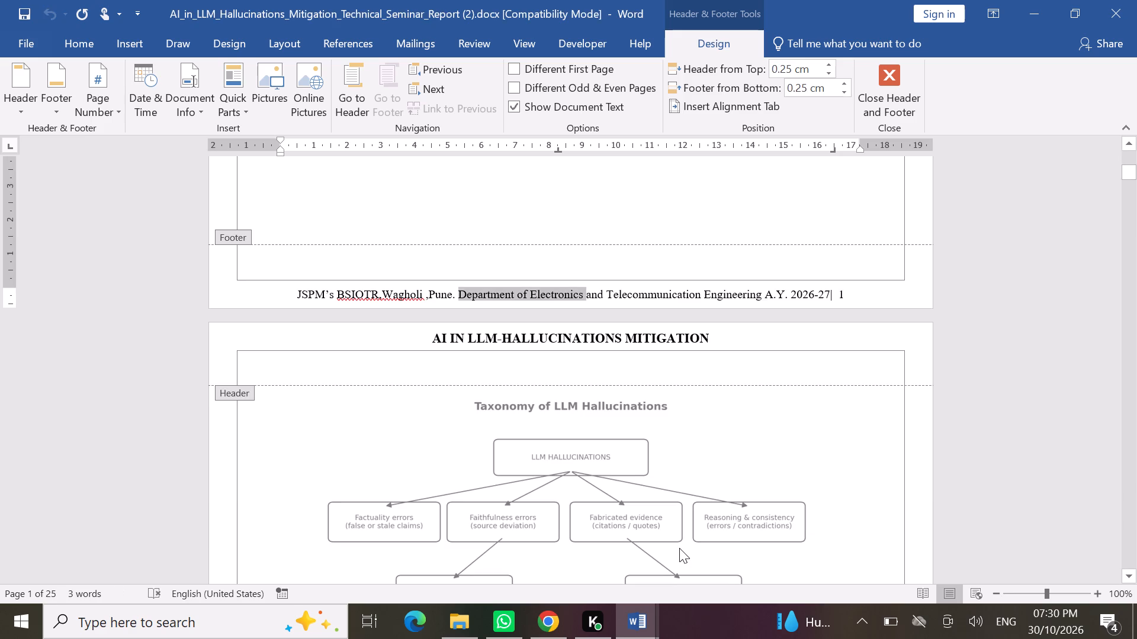
pyautogui.hotkey('alt', 'Tab')
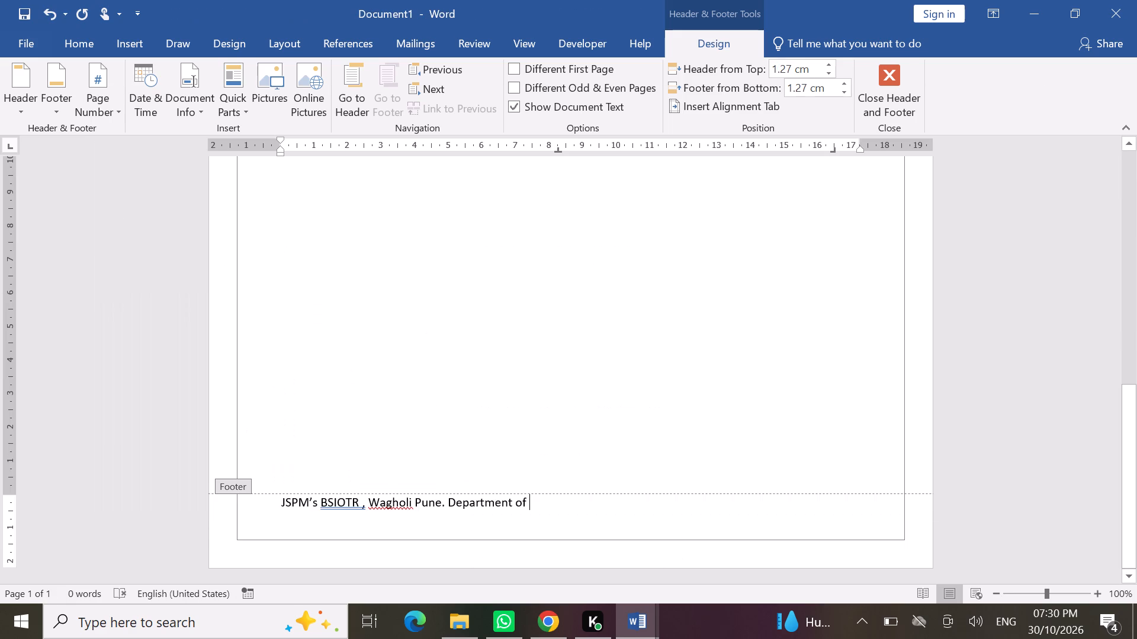
pyautogui.write('Ele')
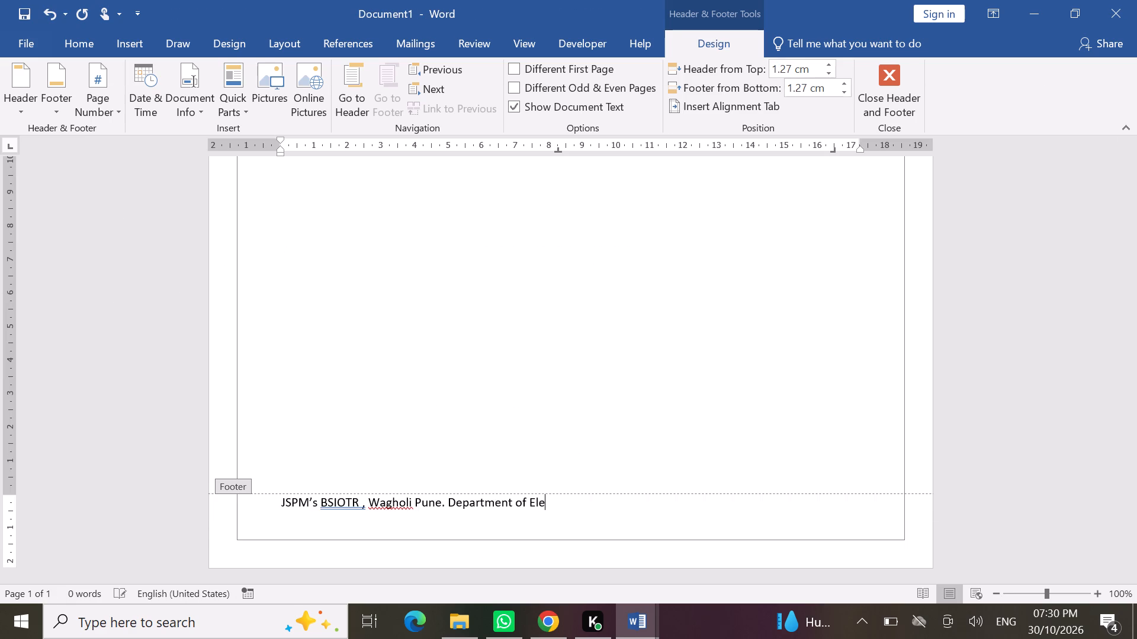
pyautogui.write('ctronisc')
pyautogui.press('BackSpace')
pyautogui.press('BackSpace')
pyautogui.write('cs')
pyautogui.press('space')
# Extend the department name in the new footer with "and Telecommunication Engineering", as in the old report.
pyautogui.hotkey('alt', 'Tab')
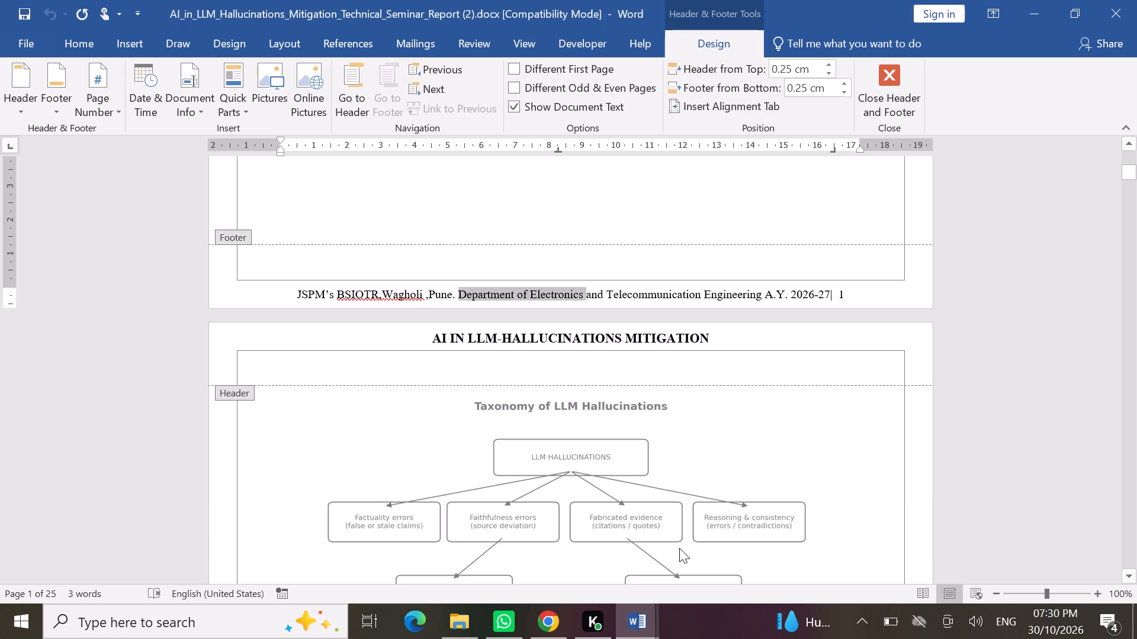
pyautogui.hotkey('alt', 'Tab')
pyautogui.write('and')
pyautogui.press('space')
pyautogui.hotkey('alt', 'Tab')
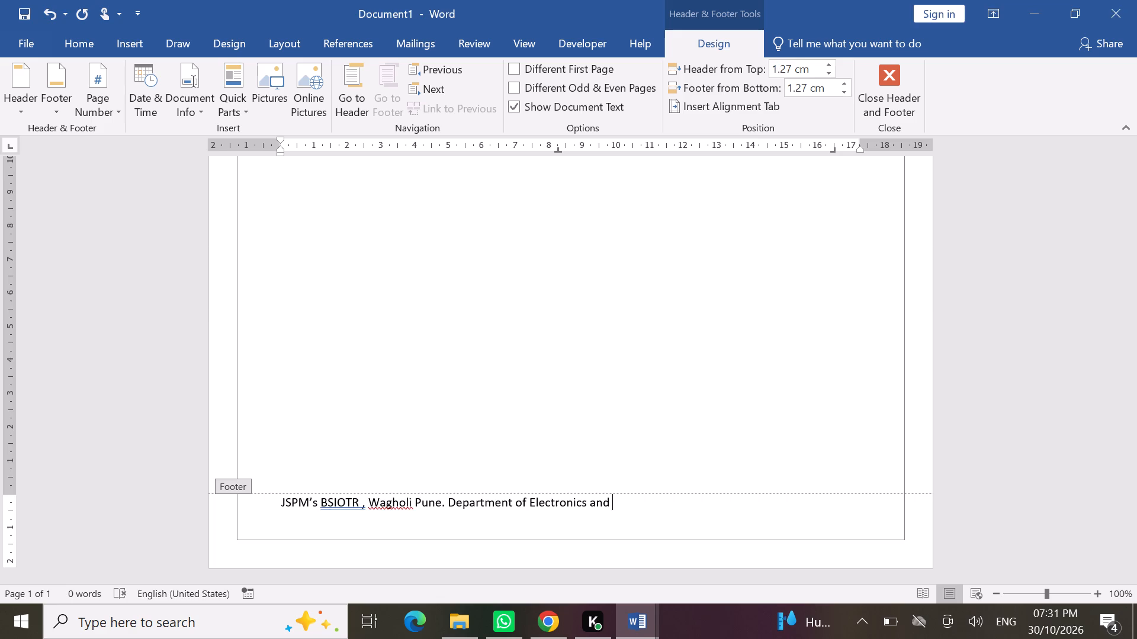
pyautogui.hotkey('alt', 'Tab')
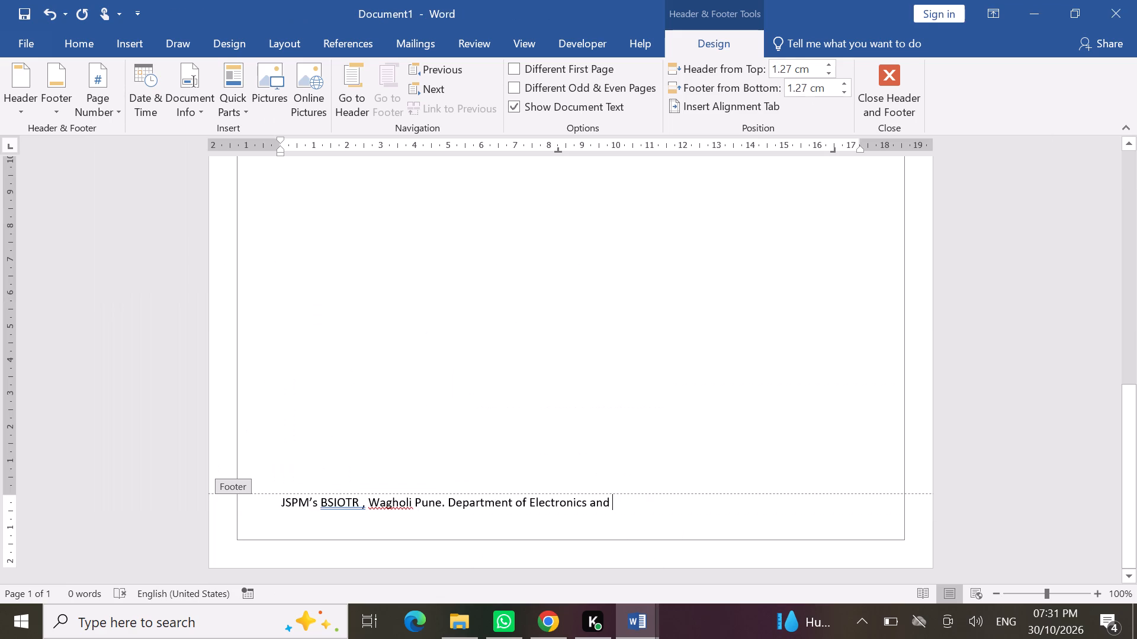
pyautogui.write('Telecommunicay')
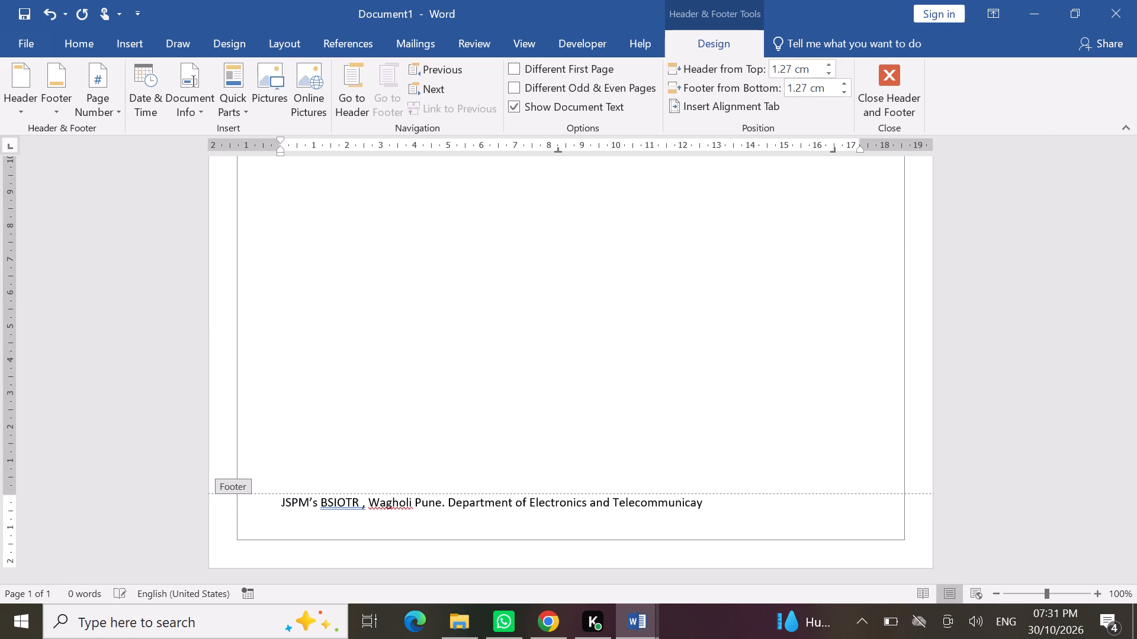
pyautogui.press('BackSpace')
pyautogui.press('r')
pyautogui.press('BackSpace')
pyautogui.write('tion')
pyautogui.press('space')
pyautogui.hotkey('alt', 'Tab')
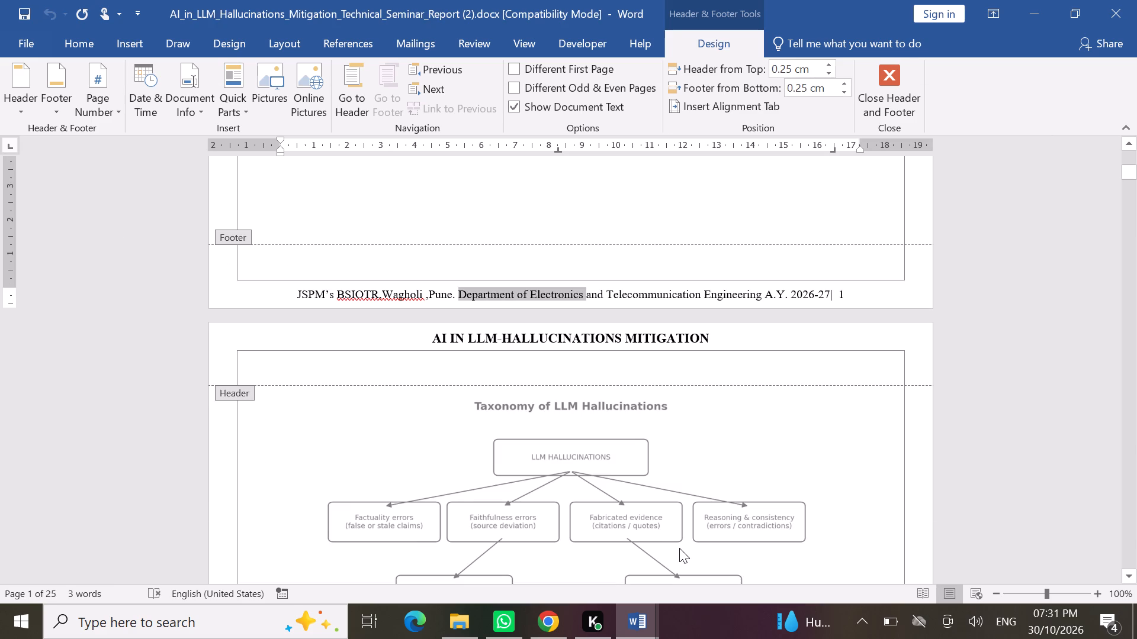
pyautogui.hotkey('alt', 'Tab')
pyautogui.write('Engineering')
pyautogui.press('space')
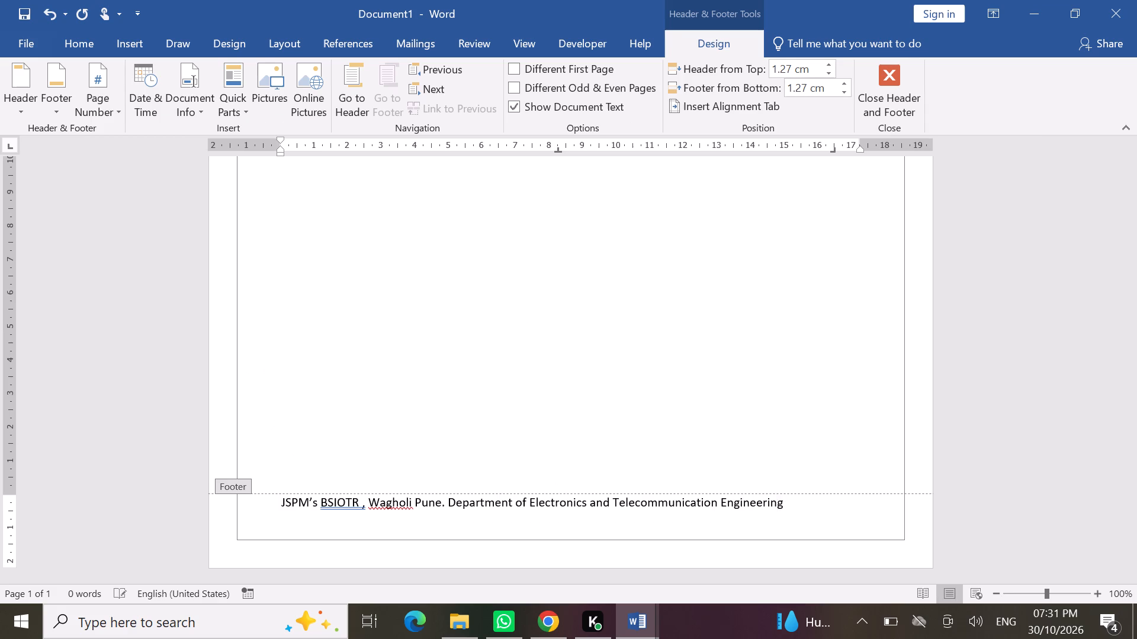
# End the new footer text with the academic year "A.Y.2026-27" and compare it with the old report's footer.
pyautogui.hotkey('alt', 'Tab')
pyautogui.hotkey('alt', 'Tab')
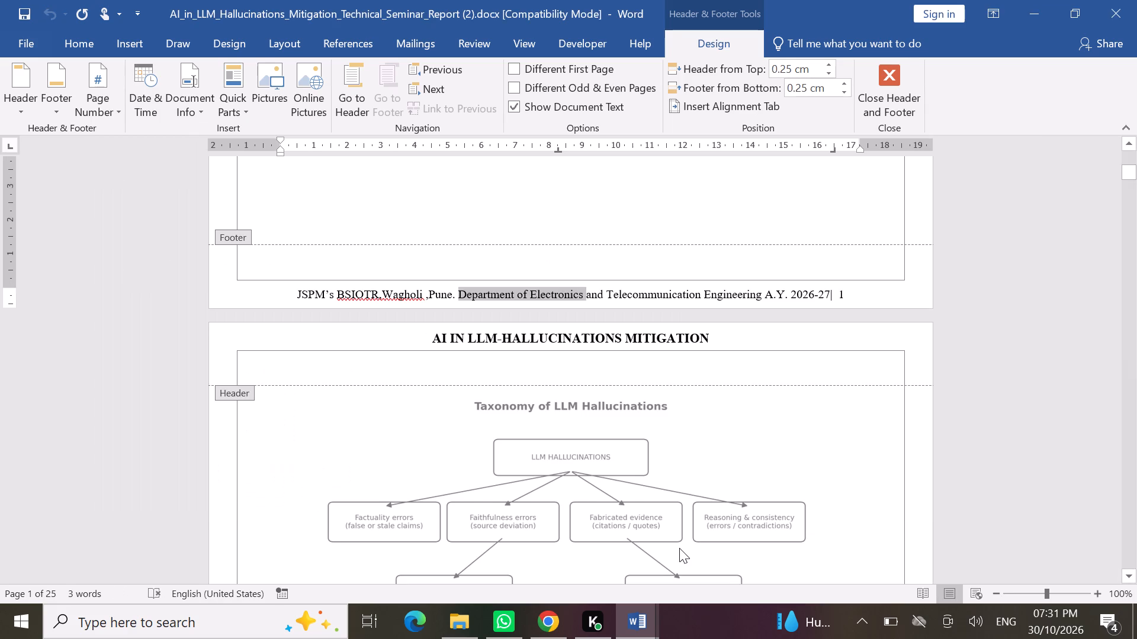
pyautogui.write('A.')
pyautogui.write('Y.')
pyautogui.press('Tab')
pyautogui.hotkey('alt', 'Tab')
pyautogui.hotkey('alt', 'Tab')
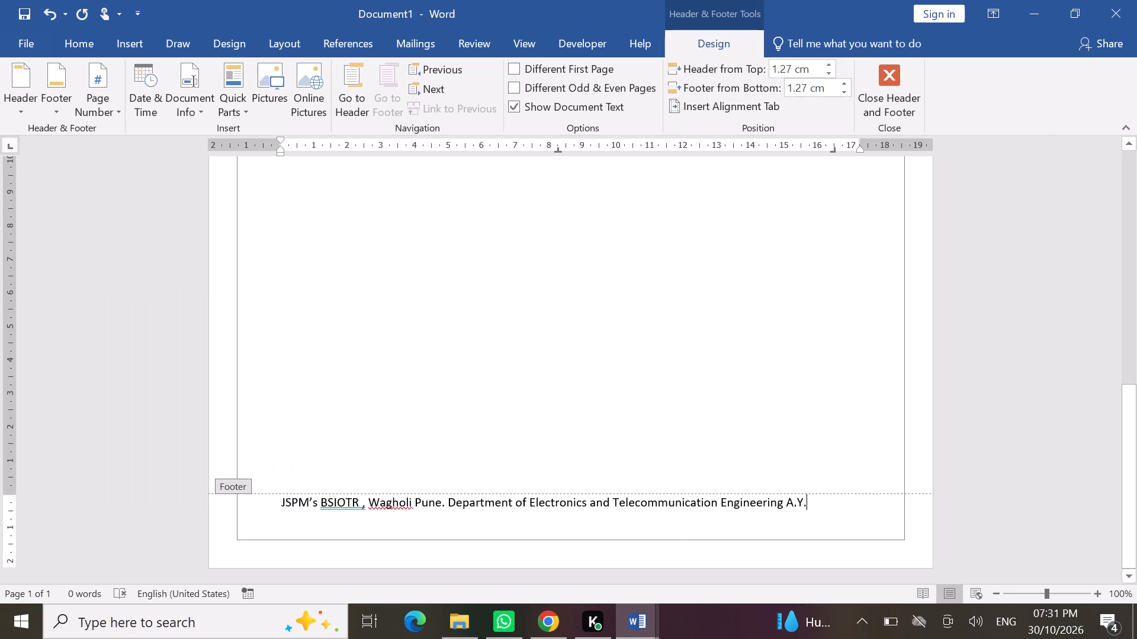
pyautogui.write('20')
pyautogui.write('26-26')
pyautogui.press('BackSpace')
pyautogui.press('7')
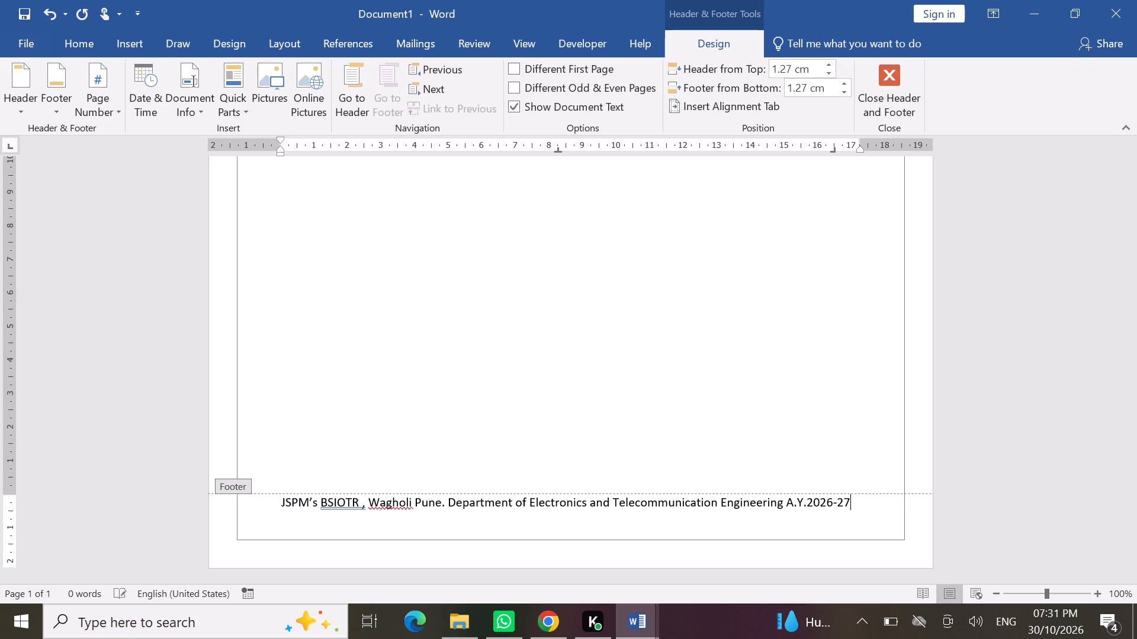
pyautogui.hotkey('alt', 'Tab')
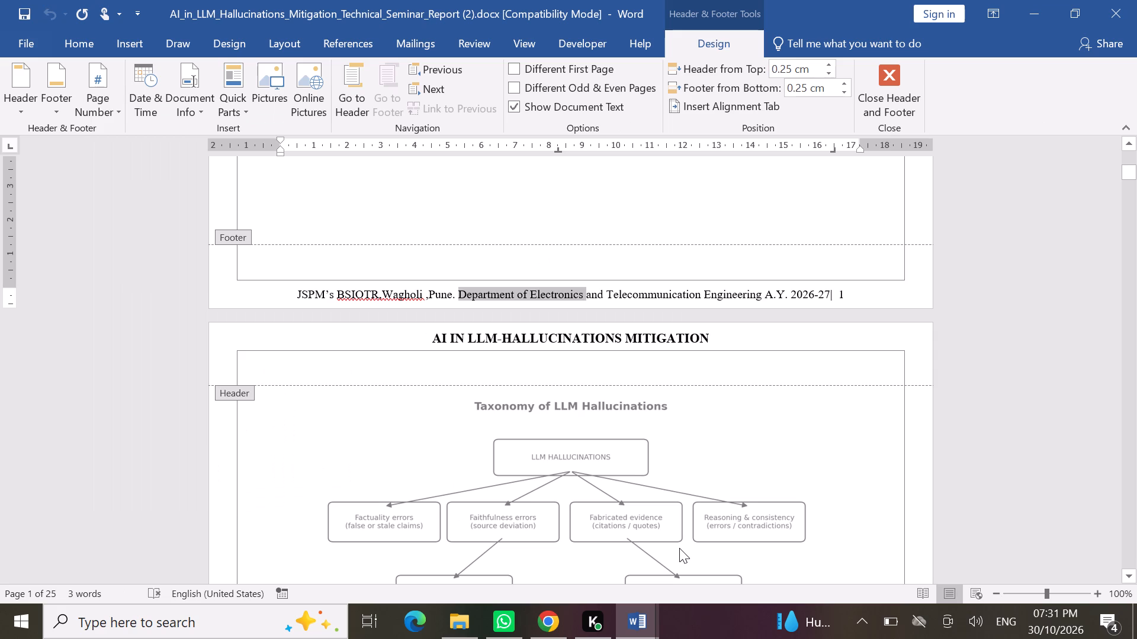
pyautogui.hotkey('alt', 'Tab')
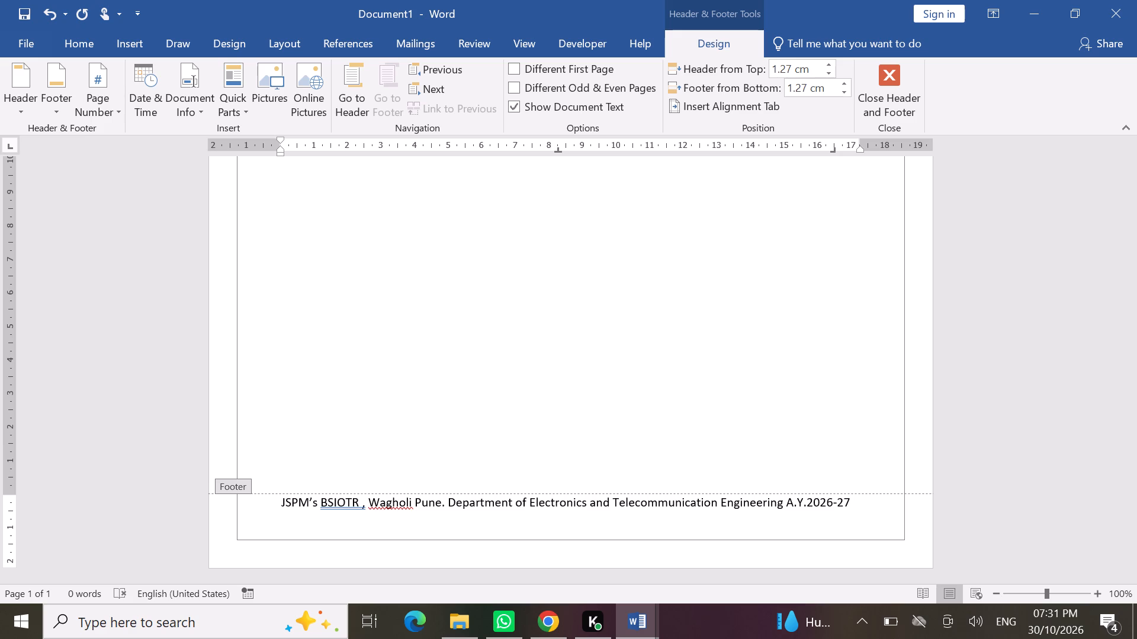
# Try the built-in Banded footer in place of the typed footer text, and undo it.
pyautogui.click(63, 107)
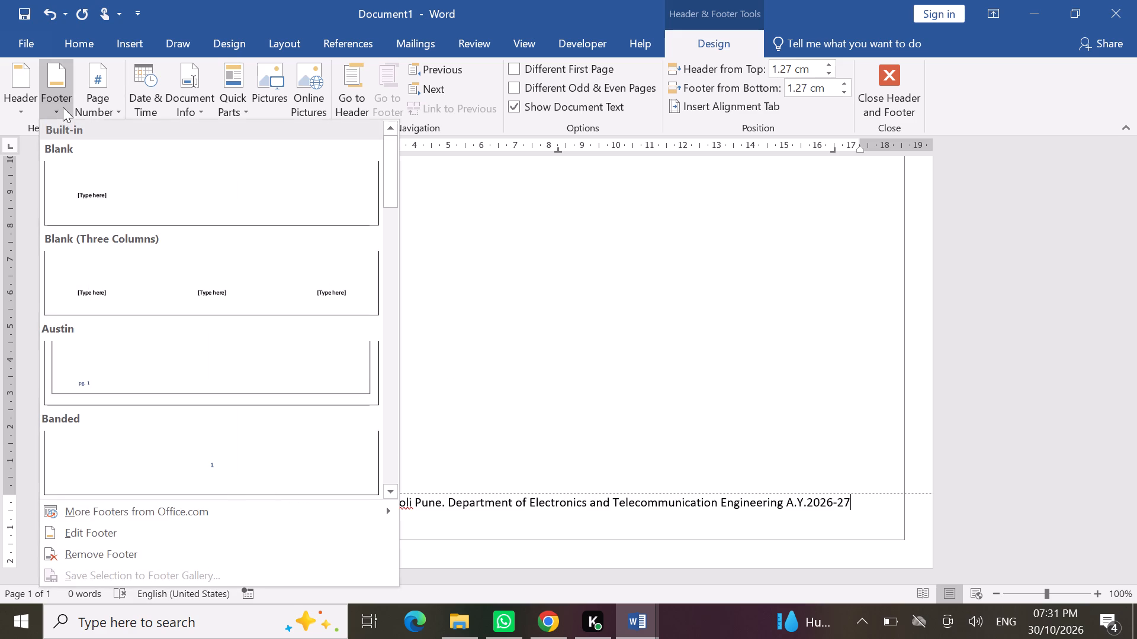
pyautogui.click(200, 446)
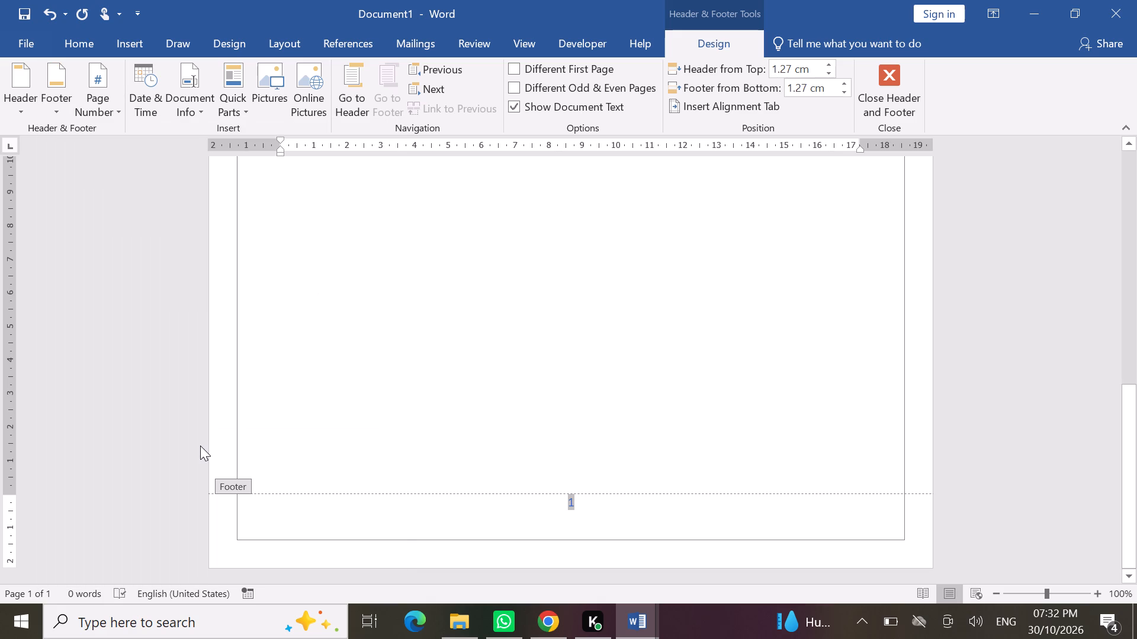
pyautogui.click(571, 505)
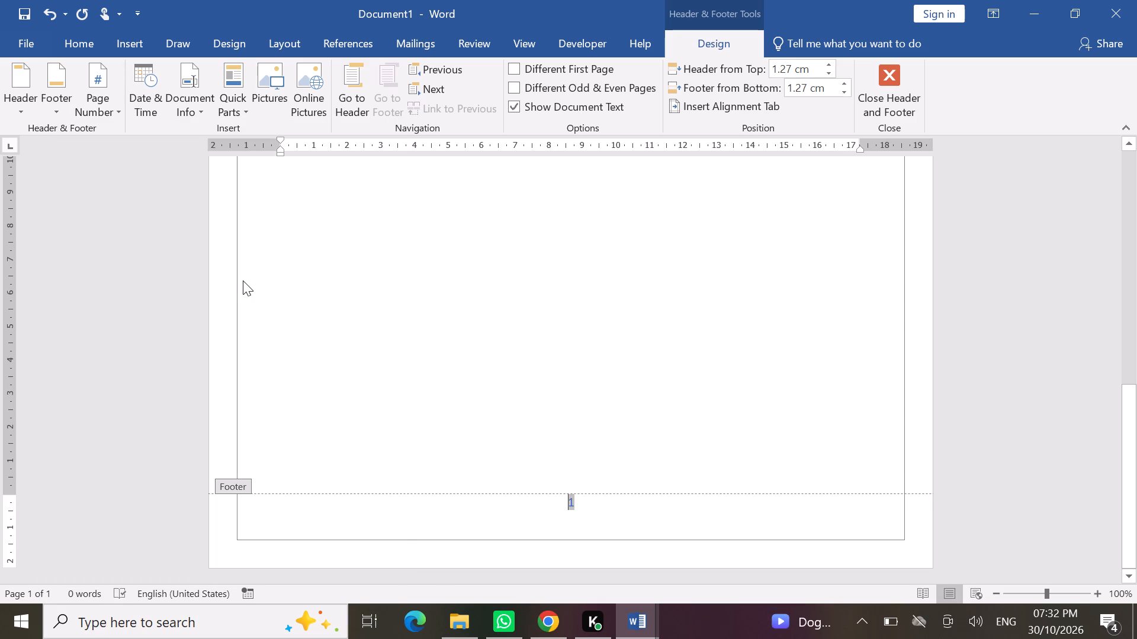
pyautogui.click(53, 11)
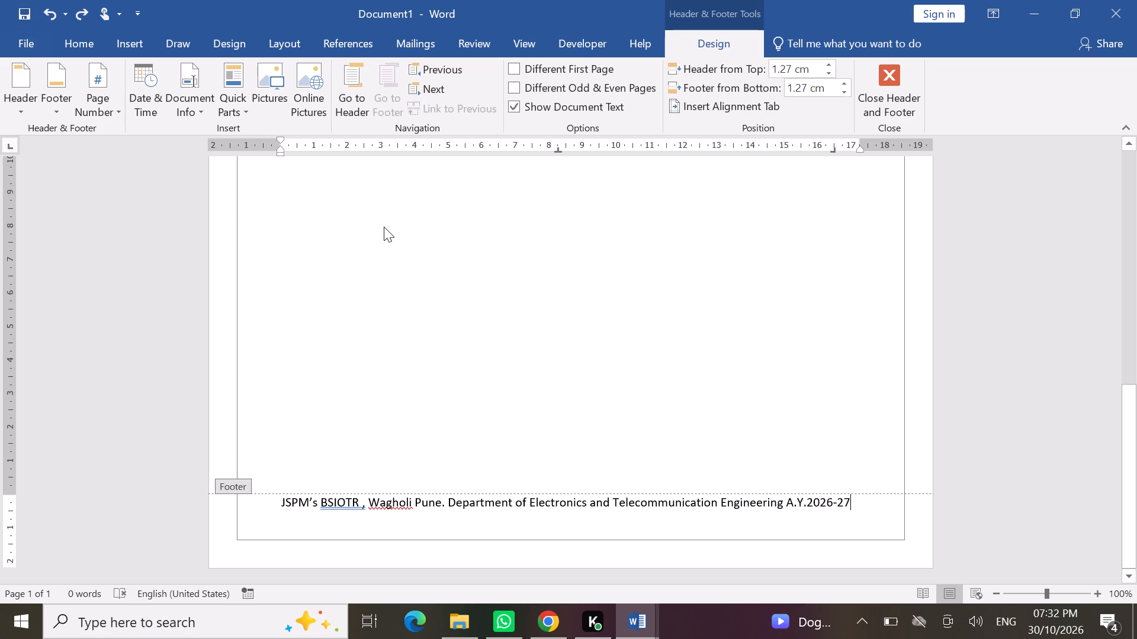
# Add a vertical bar "|" directly after "A.Y.2026-27" in the footer.
pyautogui.press('\\')
pyautogui.press('BackSpace')
pyautogui.hotkey('shift', '|')
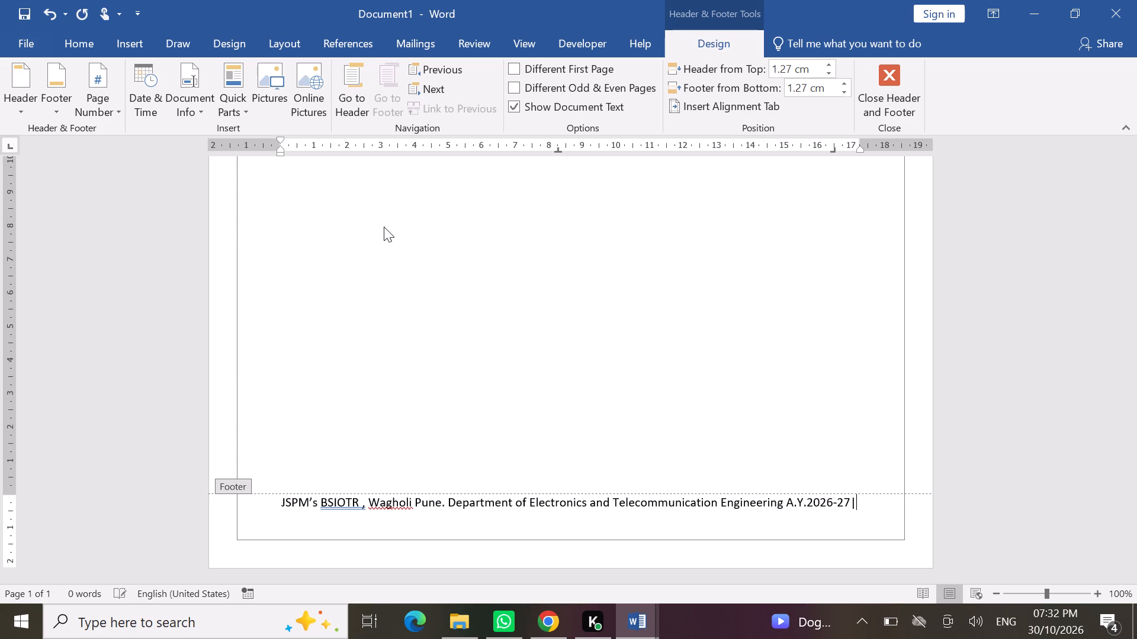
pyautogui.hotkey('alt', '`')
pyautogui.hotkey('alt', 'Tab')
pyautogui.hotkey('alt', 'Tab')
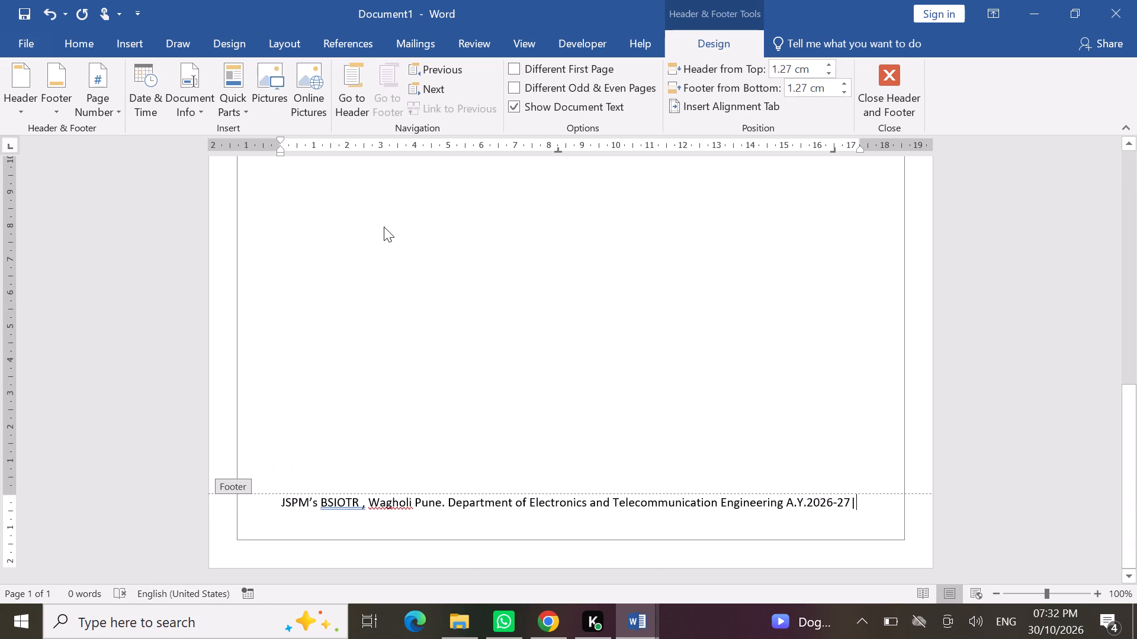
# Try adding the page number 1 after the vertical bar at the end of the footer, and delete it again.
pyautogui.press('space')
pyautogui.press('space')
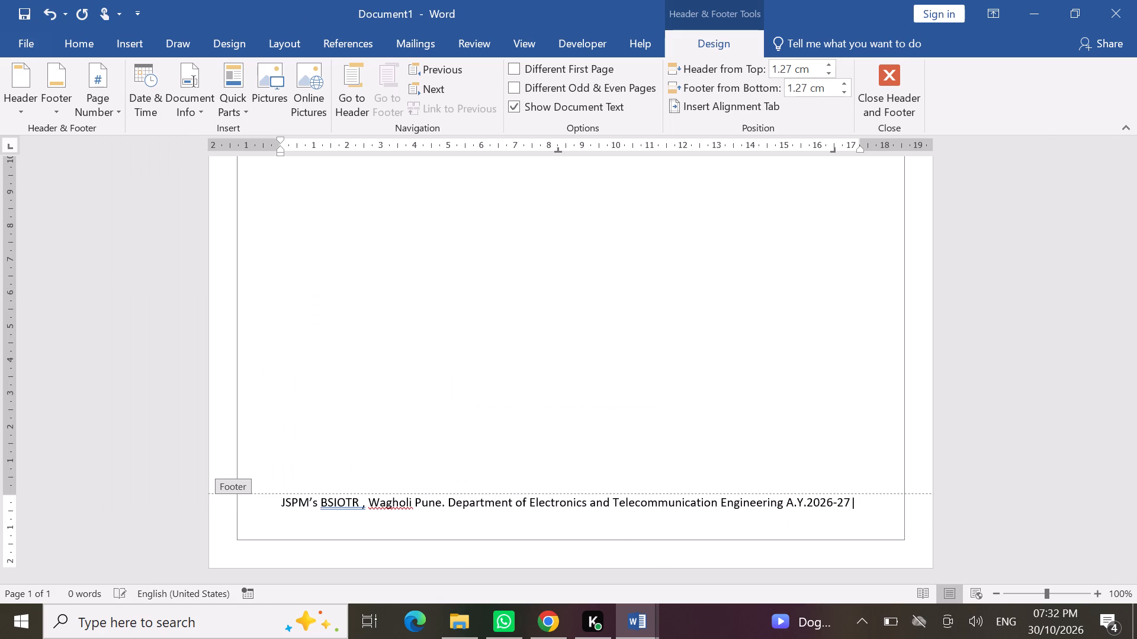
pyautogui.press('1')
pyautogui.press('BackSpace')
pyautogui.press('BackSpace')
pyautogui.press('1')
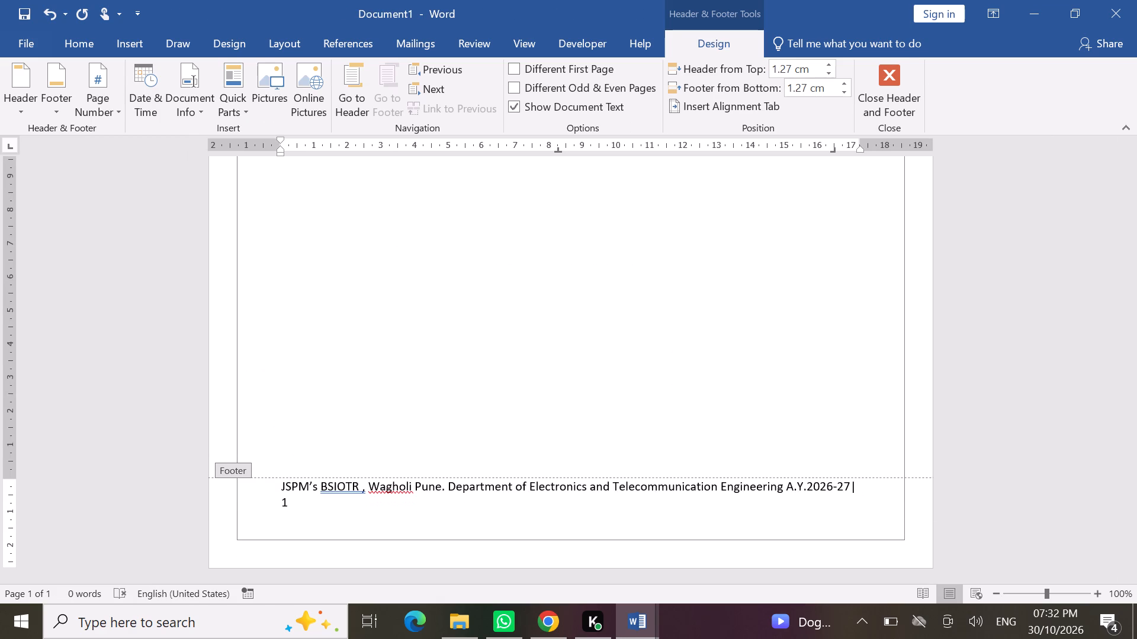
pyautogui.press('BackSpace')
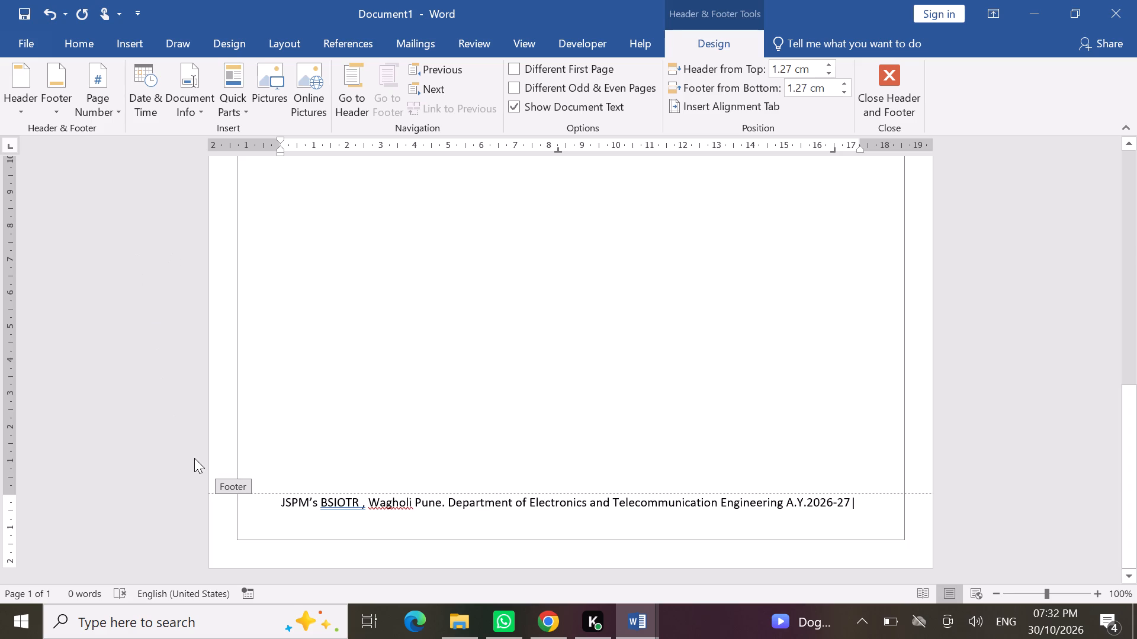
# Format the whole footer line in Times New Roman at font size 10.
pyautogui.click(250, 505)
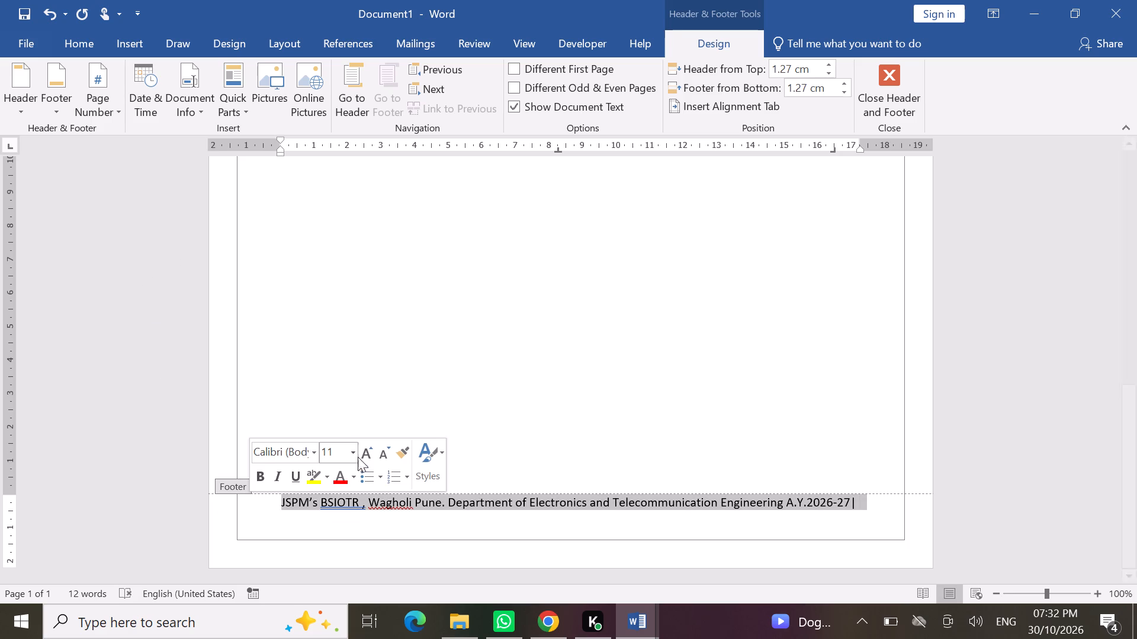
pyautogui.click(379, 458)
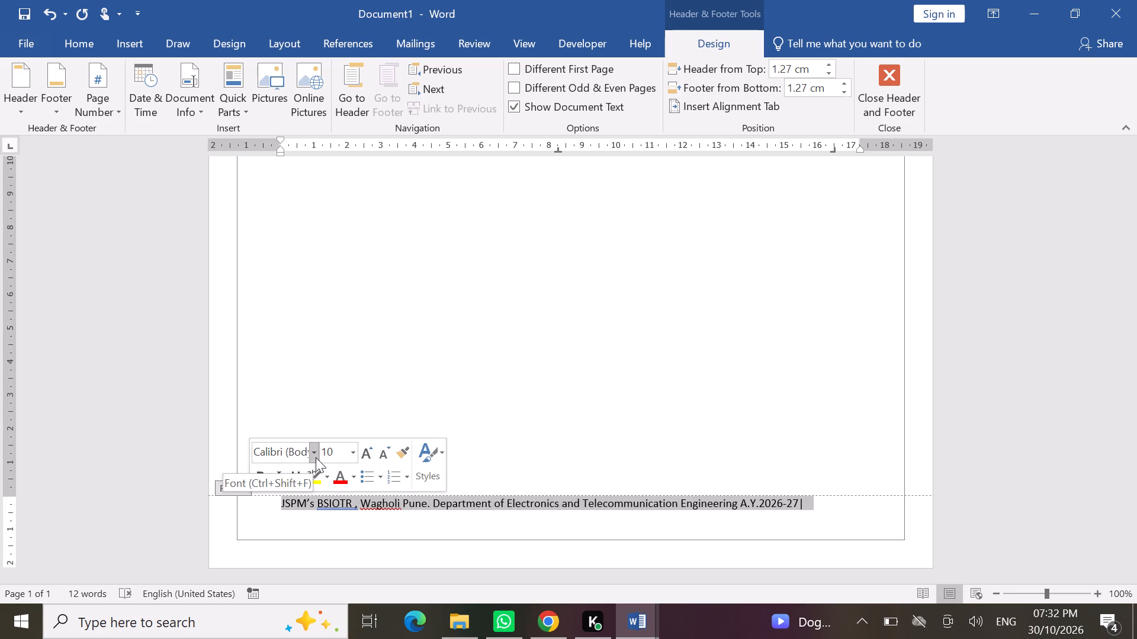
pyautogui.click(316, 457)
pyautogui.click(370, 135)
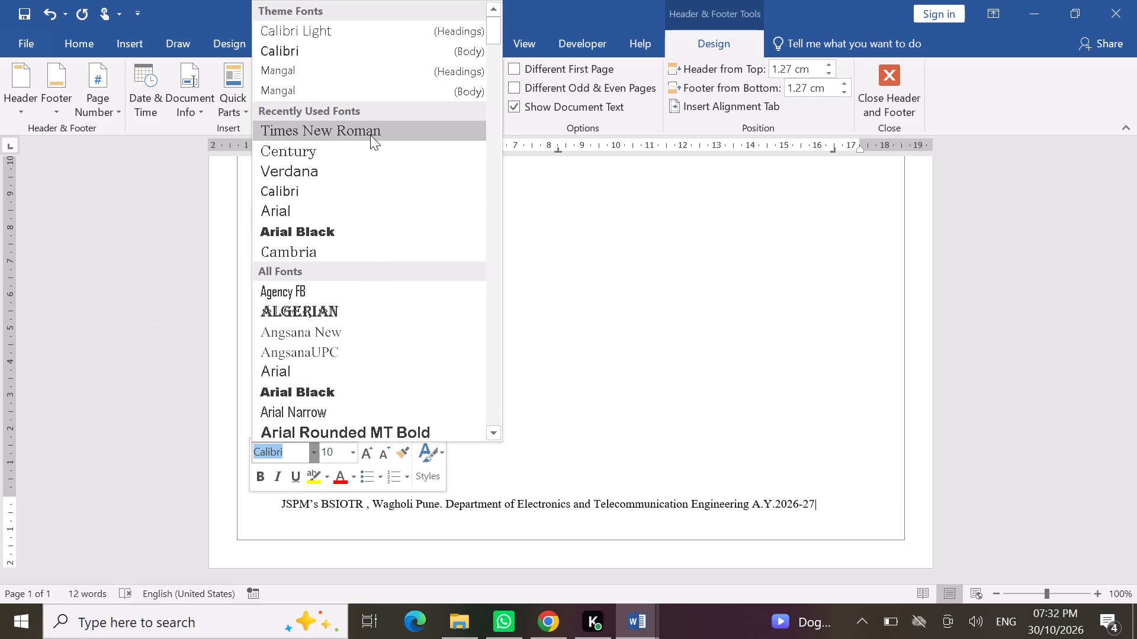
# Add the page number 1 after the vertical bar at the end of the footer line.
pyautogui.click(845, 508)
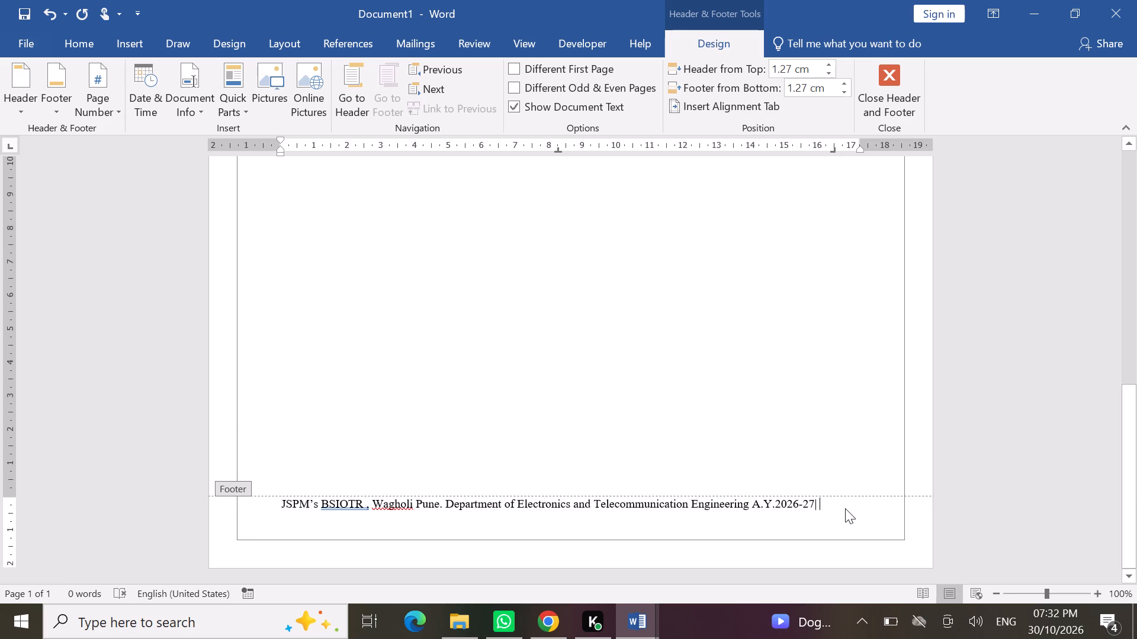
pyautogui.press('space')
pyautogui.write('1')
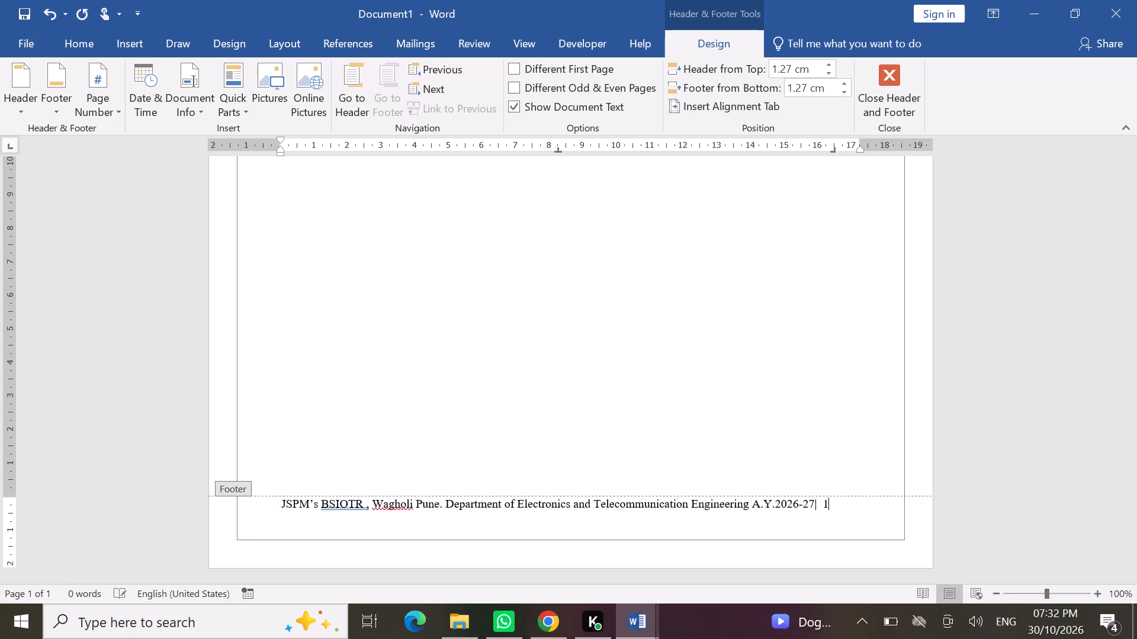